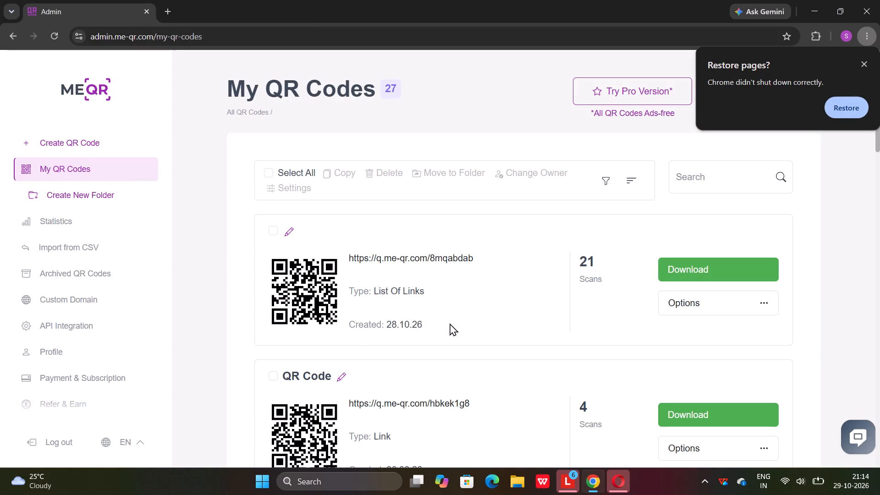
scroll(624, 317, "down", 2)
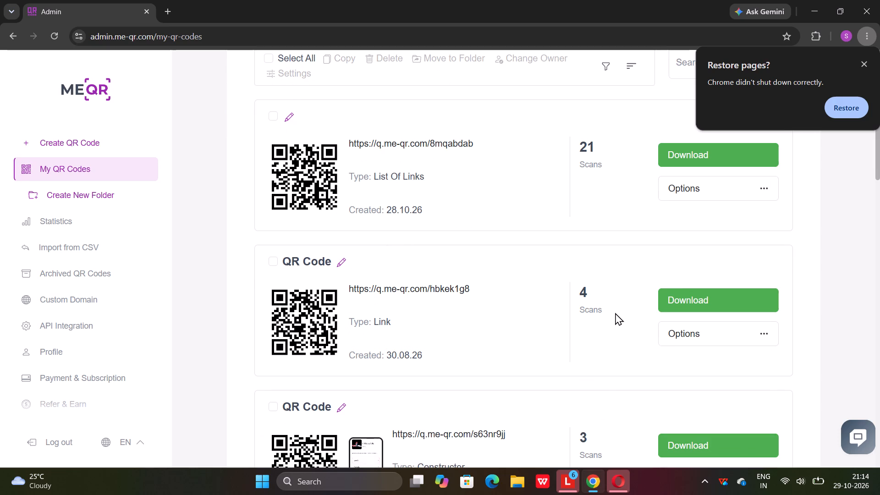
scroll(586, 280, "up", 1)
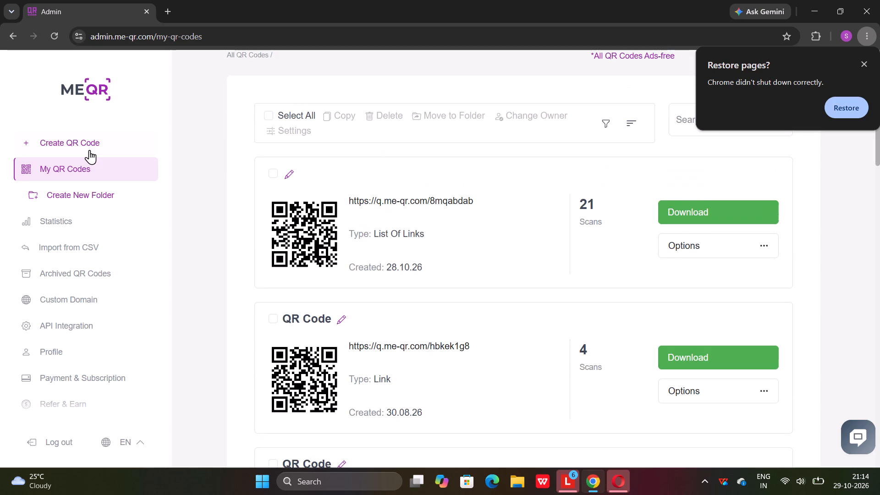
Start creating a new QR code and expand the list of all QR code types to show more.
left_click(87, 148)
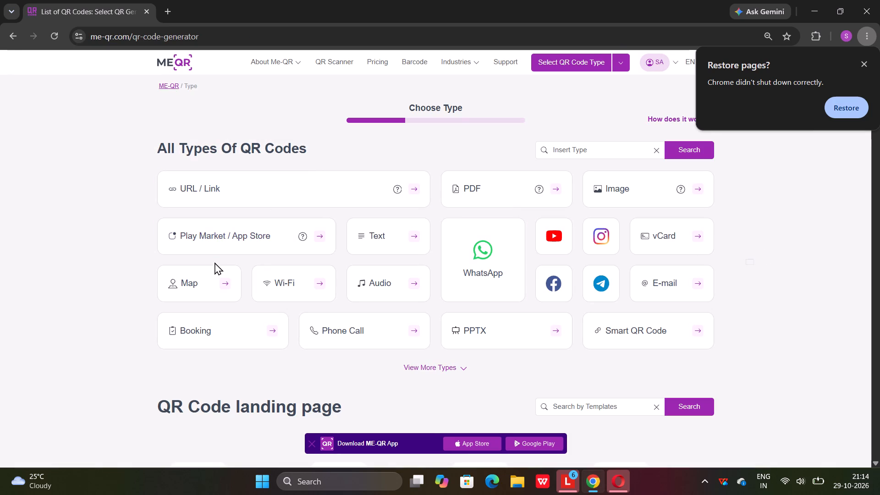
left_click(438, 366)
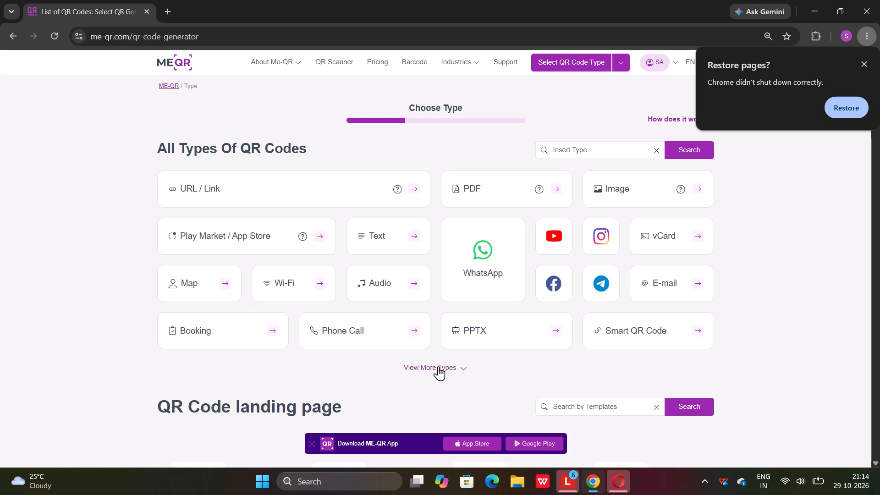
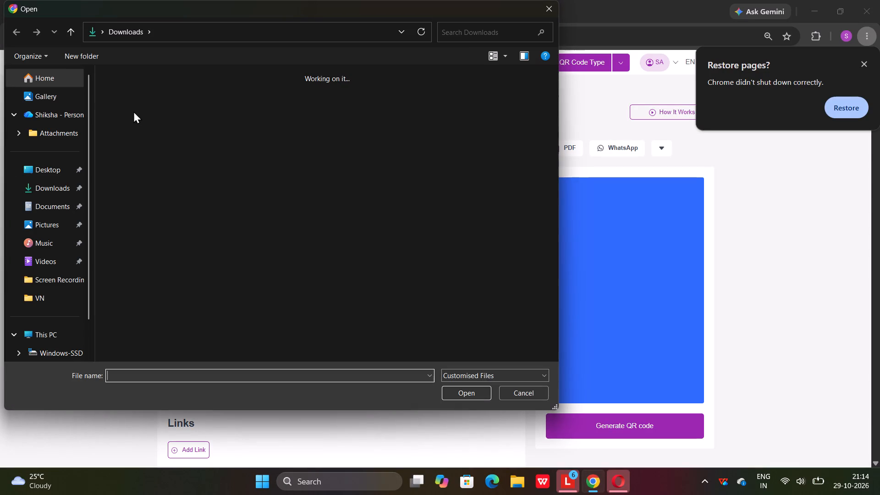
Upload the logo image "WhatsApp Image 2026-10-27 at 16.40.22" from Downloads as the header picture of the list-of-links page.
scroll(133, 109, "up", 2)
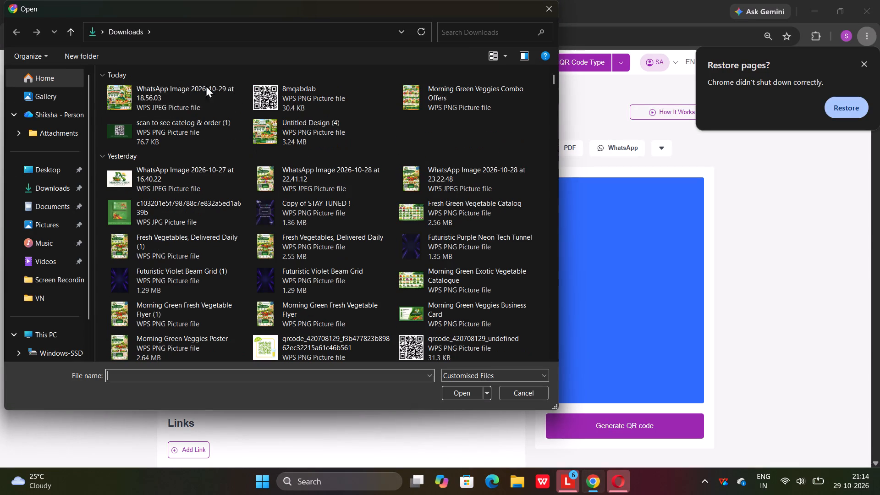
scroll(169, 148, "up", 3)
scroll(352, 173, "up", 1)
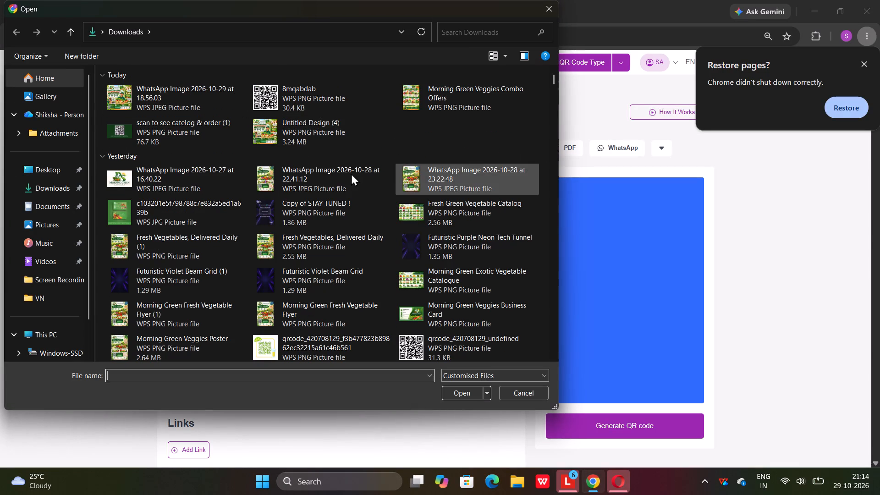
scroll(351, 173, "up", 2)
scroll(344, 164, "down", 1)
scroll(178, 113, "up", 1)
left_click(168, 172)
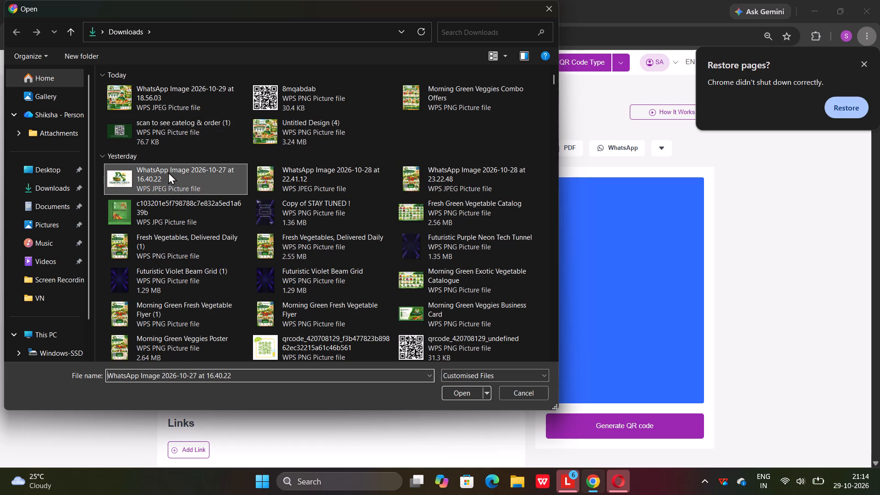
left_click(454, 391)
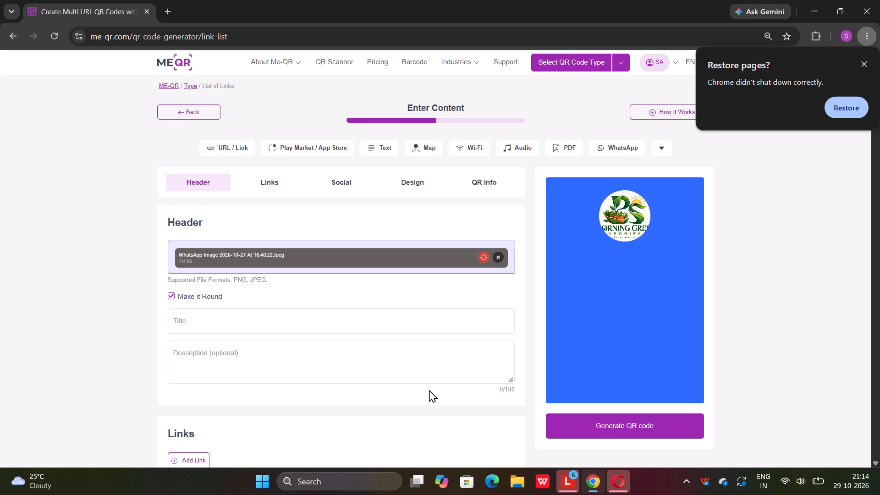
Turn off the Make it Round option for the header logo image.
left_click(171, 298)
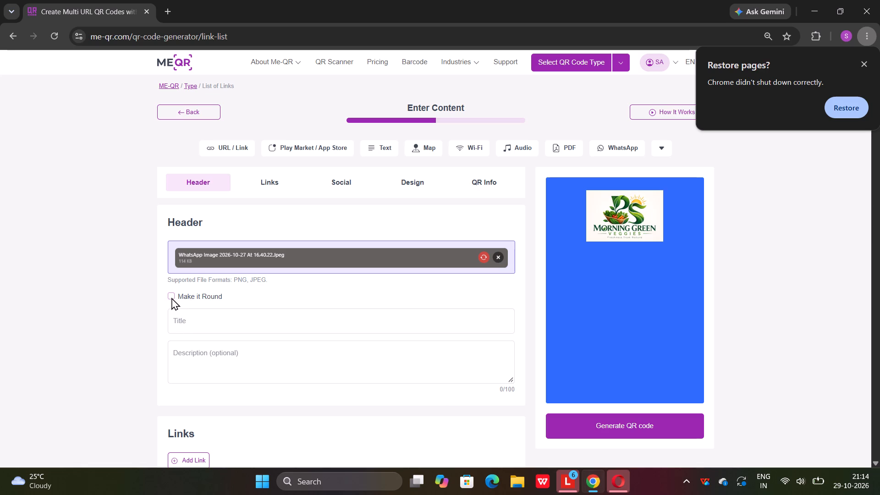
Apply the light green colour palette to the link list page's design.
scroll(447, 313, "down", 3)
scroll(396, 377, "down", 1)
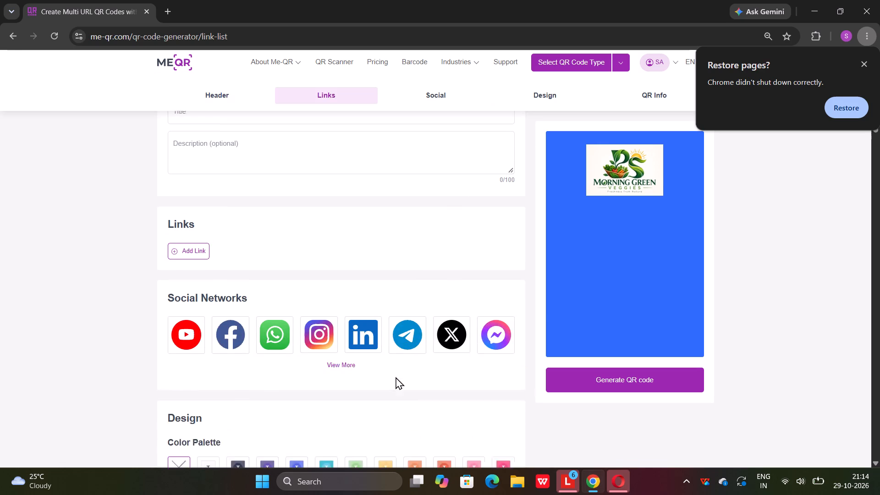
scroll(396, 377, "down", 2)
left_click(351, 335)
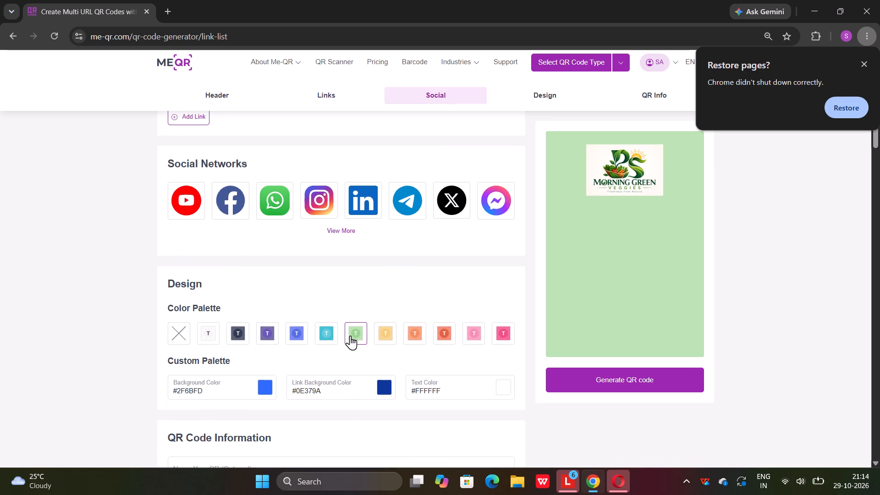
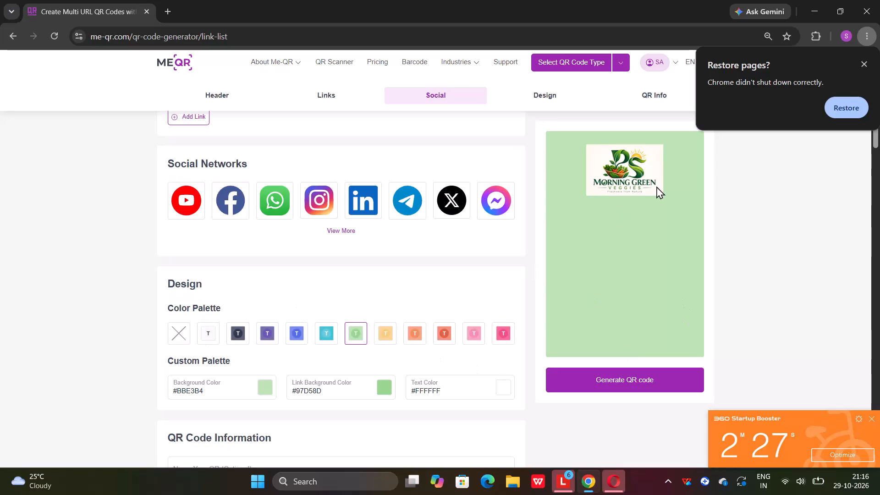
Enter "PS Morning Green Veggies" as the header title of the link list page.
scroll(359, 214, "up", 1)
scroll(234, 208, "up", 3)
scroll(154, 258, "up", 2)
left_click(205, 323)
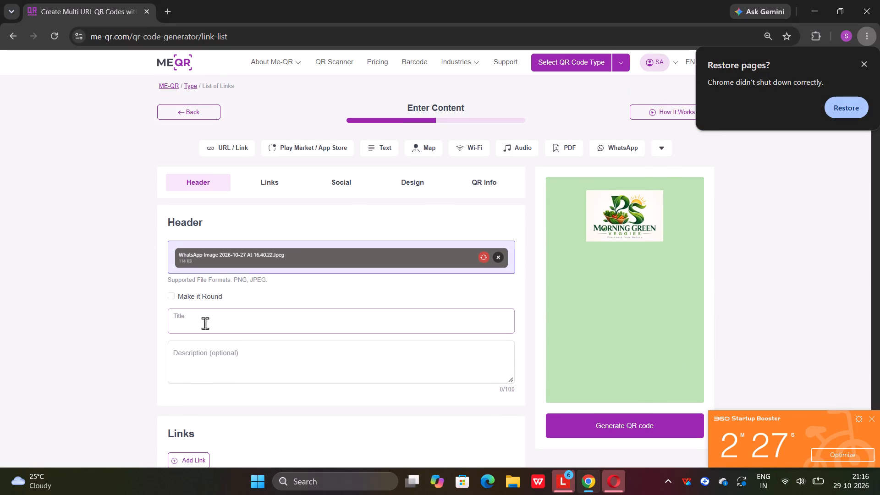
type("PS")
type("orning")
key("space")
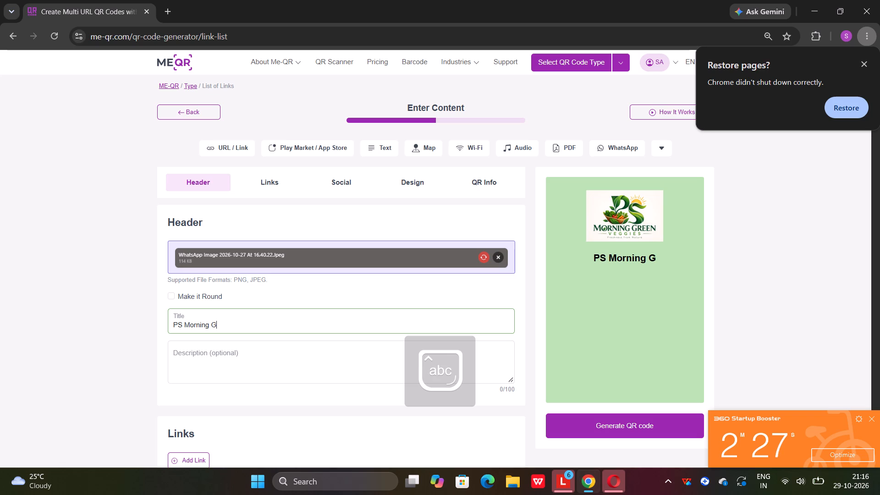
type("reen")
key("space")
key("v")
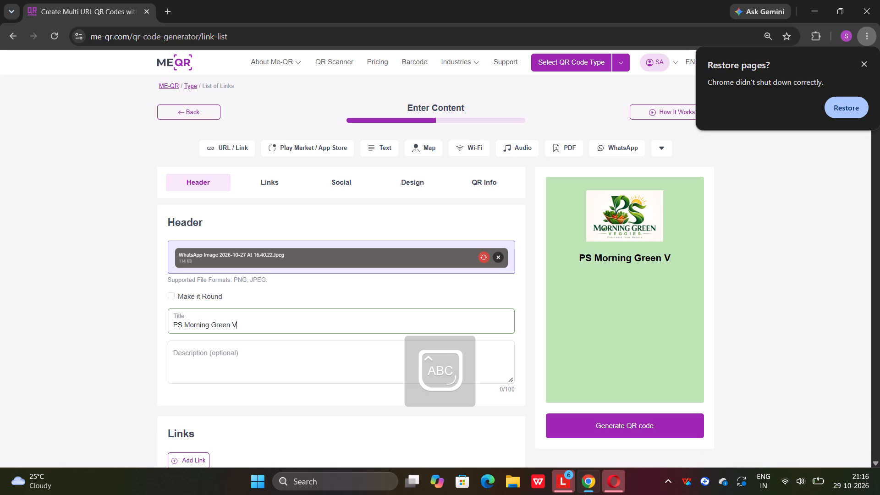
type("eggies")
key("space")
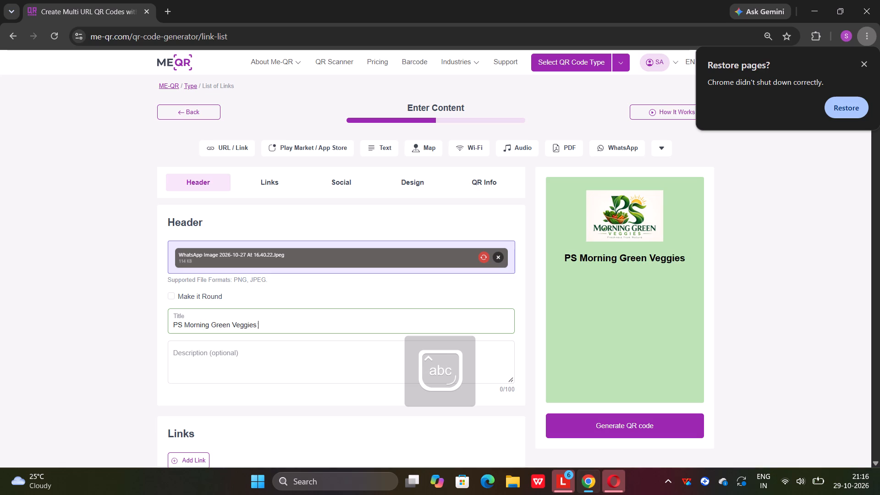
Start the header description with the text "Fresh & Exotic Vegetables".
left_click(218, 358)
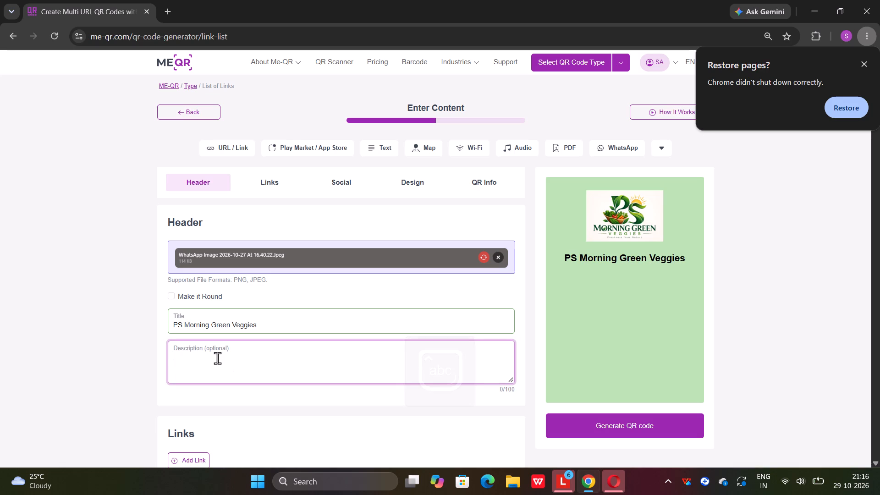
key("f")
type("resh")
key("space")
key("space")
key("BackSpace")
type("&")
key("space")
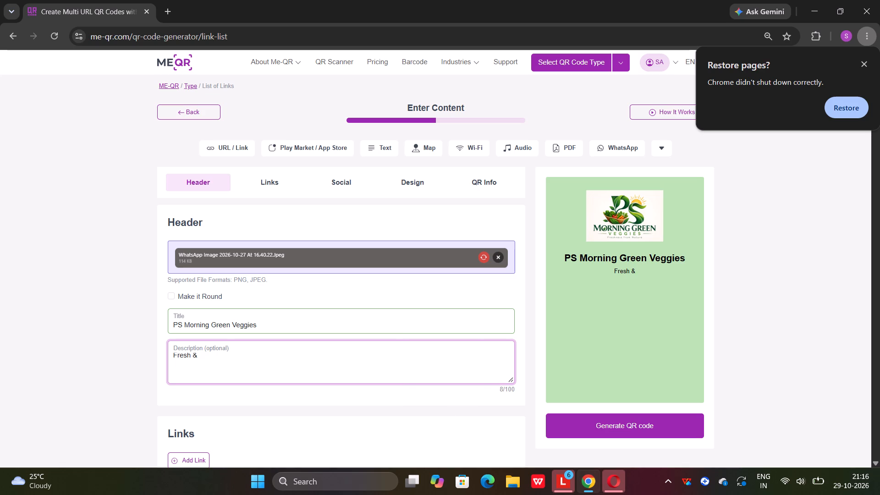
key("e")
type("xotic")
key("space")
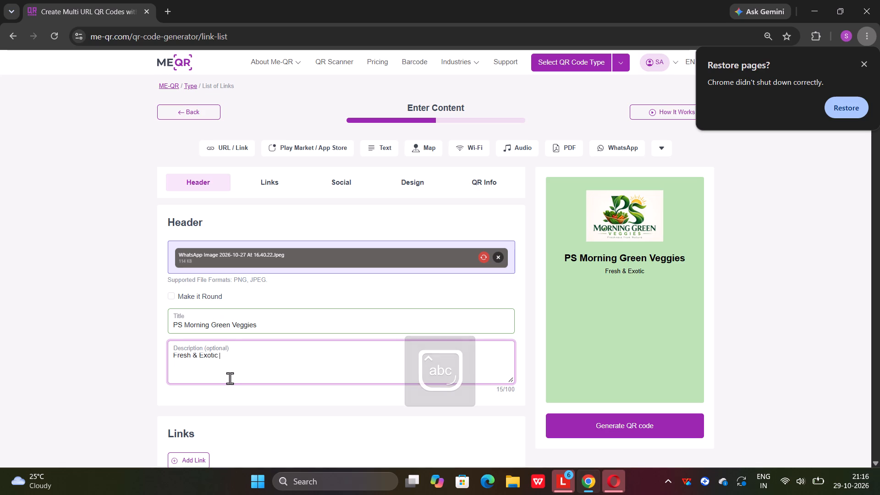
type("ve")
key("BackSpace")
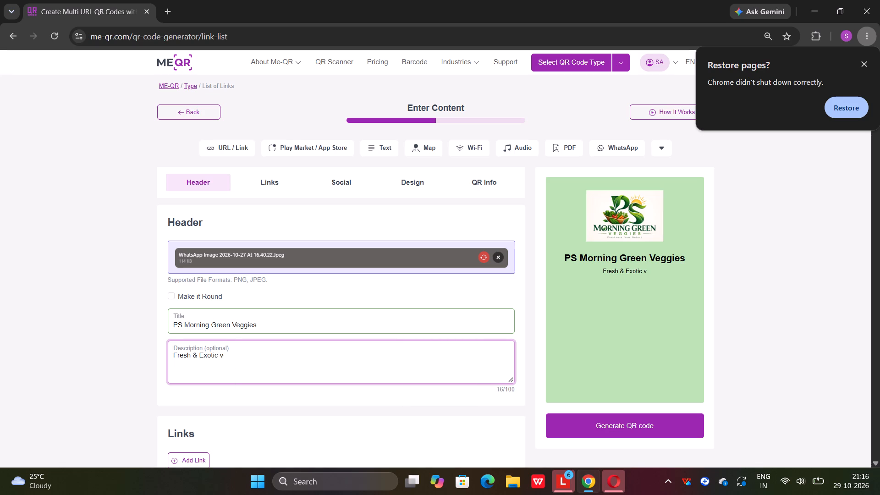
key("BackSpace")
type("egetables")
key("space")
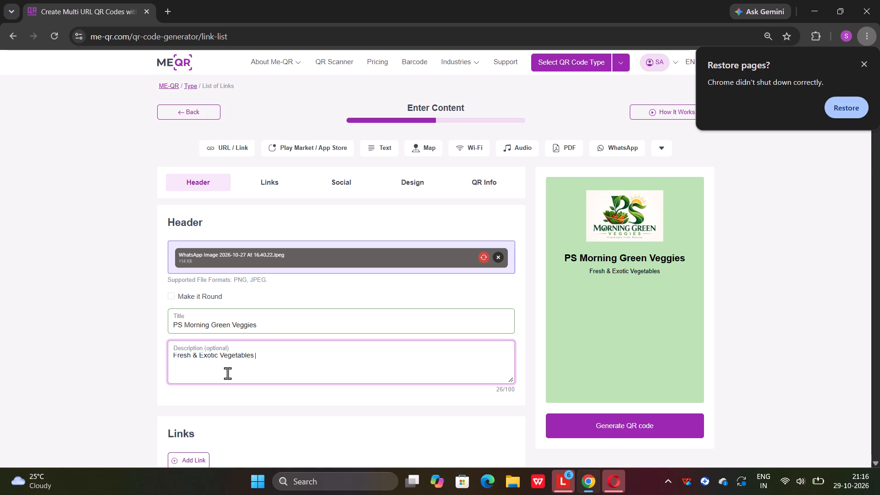
Continue the header description after "Vegetables" with "Delivered At Your Doorstep !".
scroll(237, 370, "down", 1)
scroll(16, 210, "down", 1)
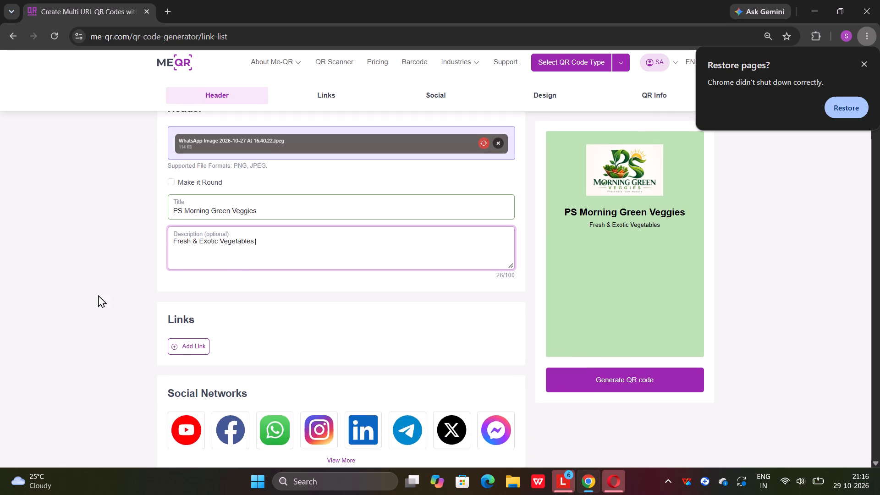
scroll(125, 288, "up", 1)
scroll(162, 273, "down", 1)
scroll(222, 284, "up", 1)
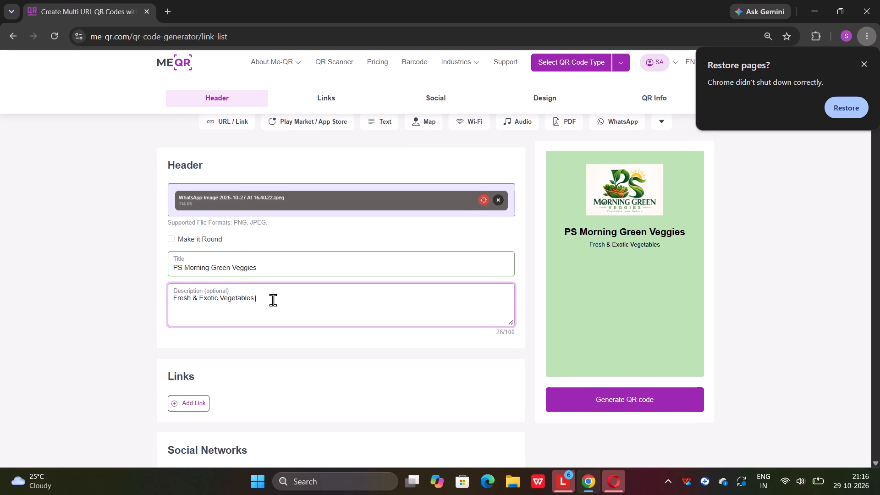
key("d")
type("elivered")
key("space")
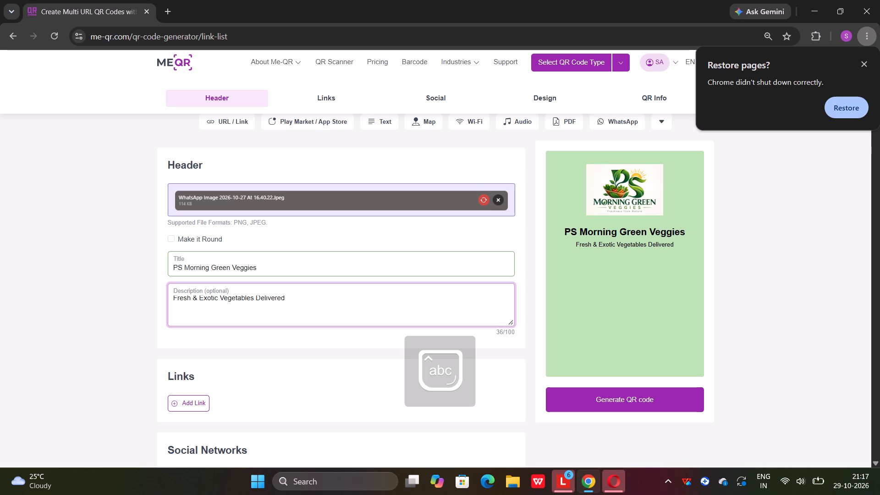
key("a")
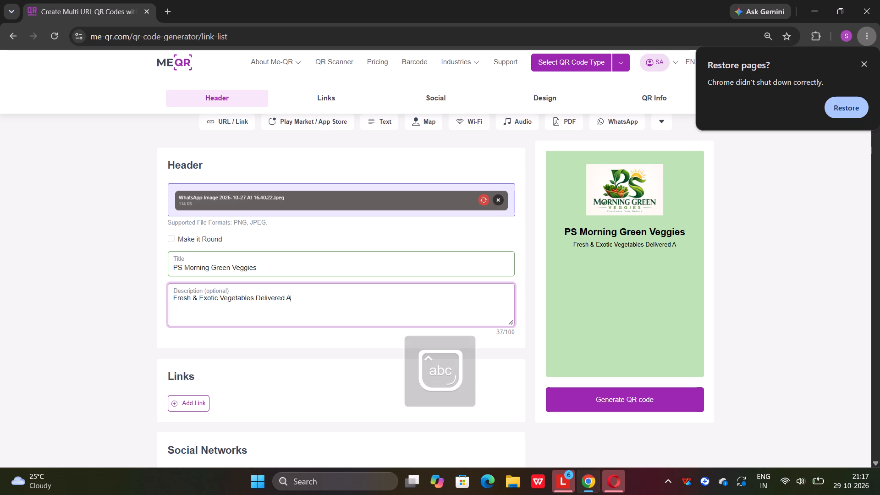
type("t")
key("space")
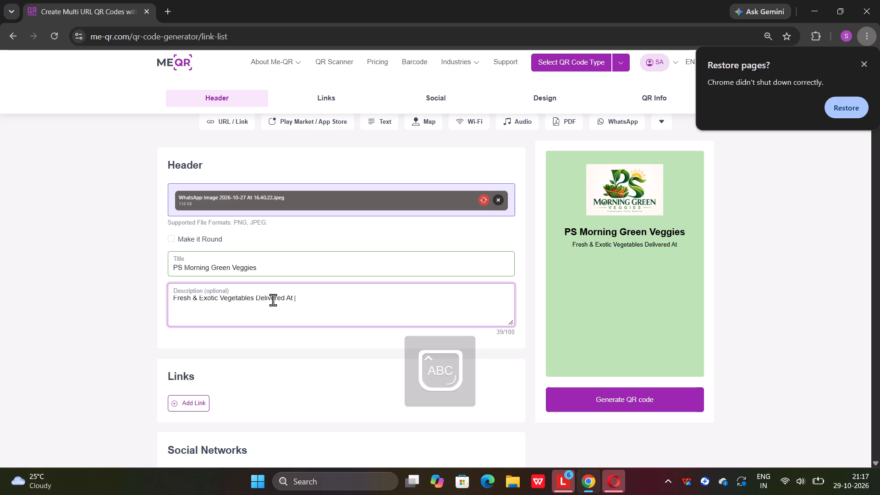
type("our")
key("space")
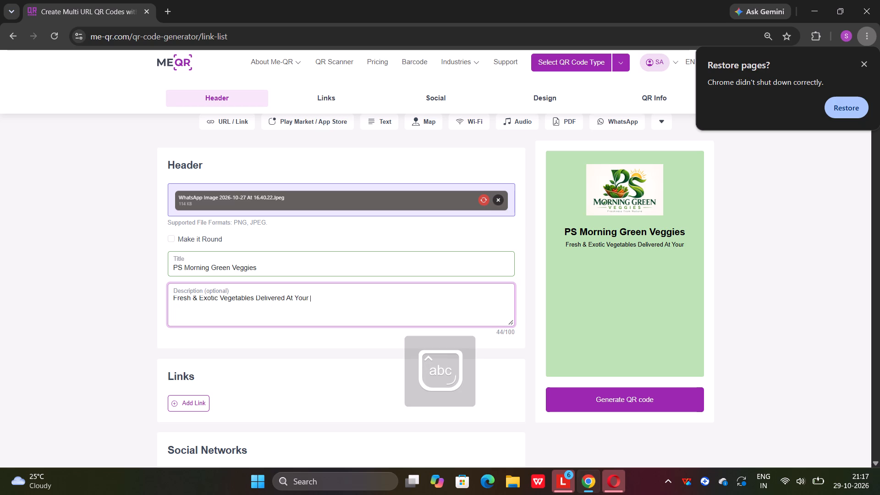
key("d")
type("oor")
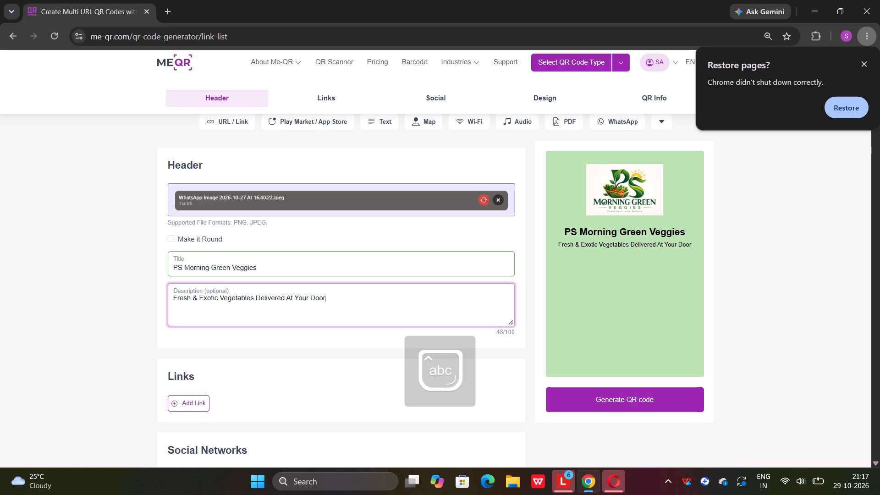
type("step")
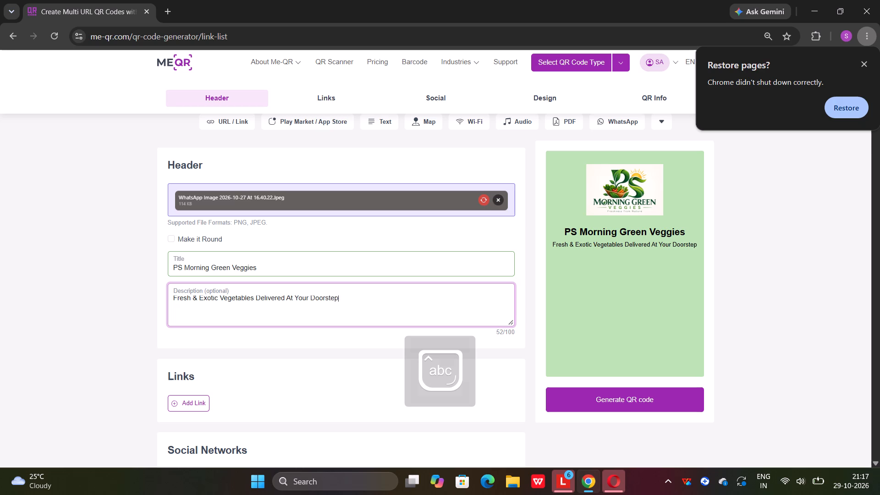
key("space")
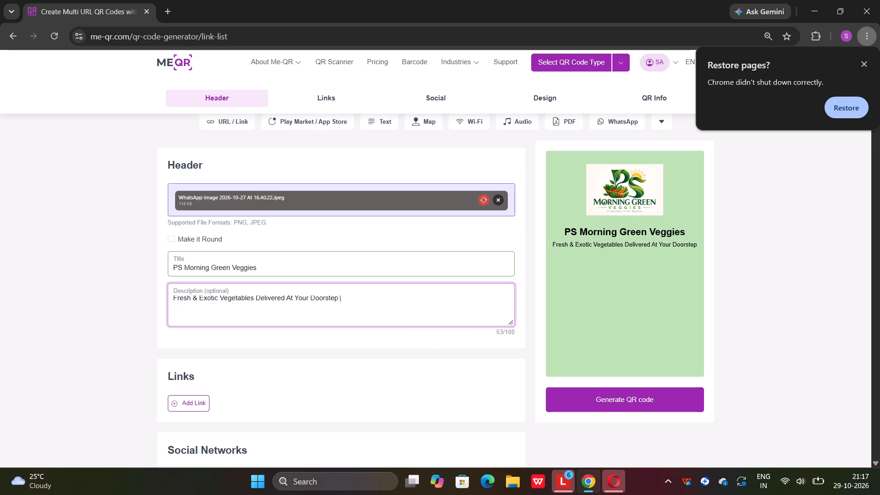
key("shift+exclam")
Add a first link entry to the Links section.
scroll(283, 248, "down", 1)
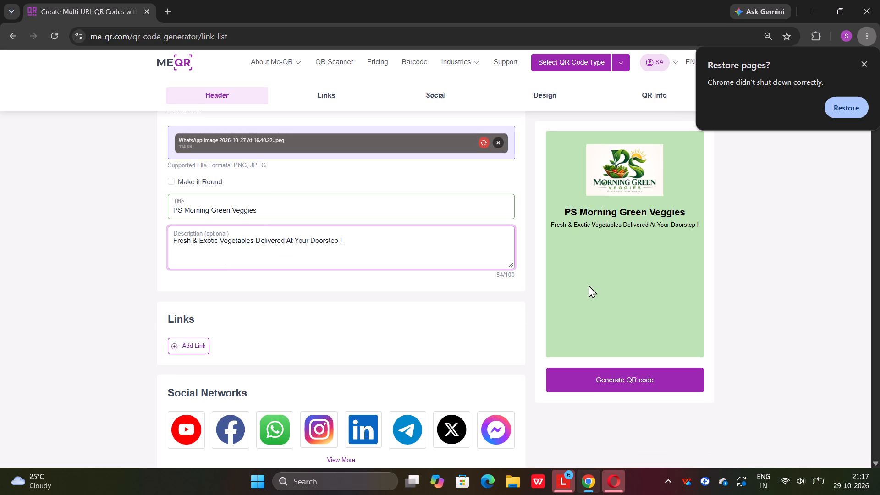
left_click(191, 349)
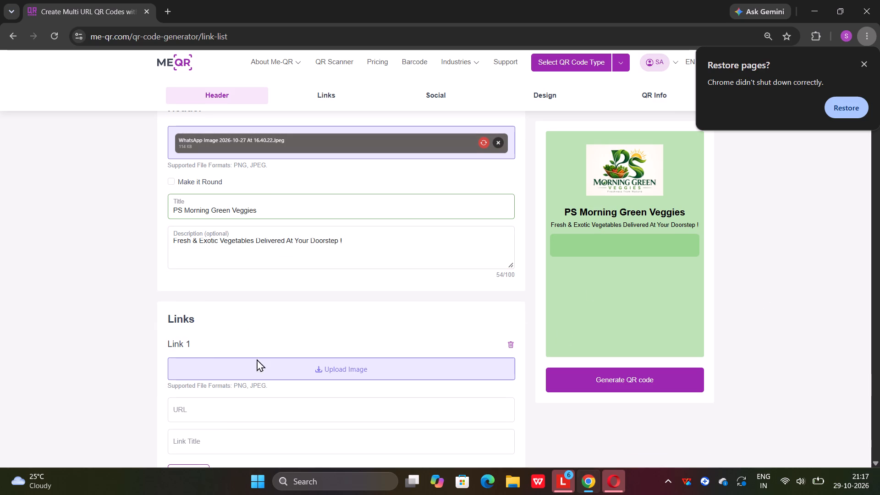
Set the custom palette's link background colour to dark green #29831B.
scroll(353, 378, "down", 3)
scroll(386, 342, "up", 1)
scroll(424, 367, "down", 7)
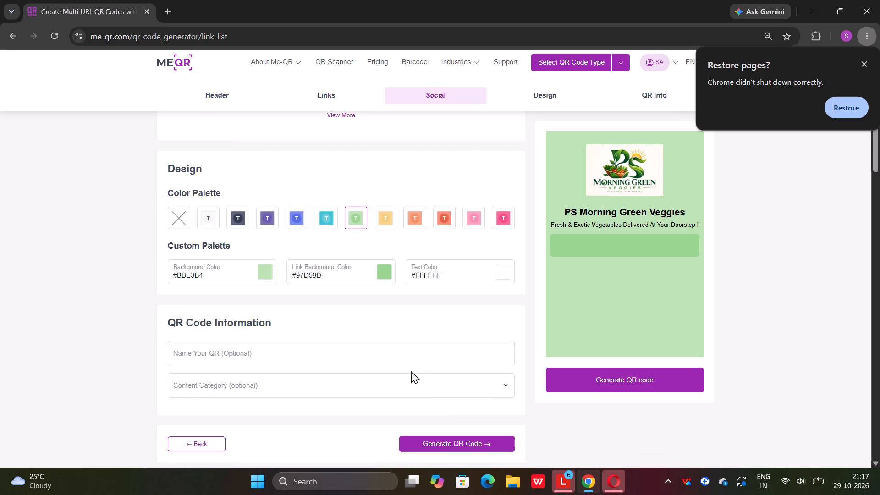
scroll(404, 377, "down", 5)
scroll(391, 376, "up", 4)
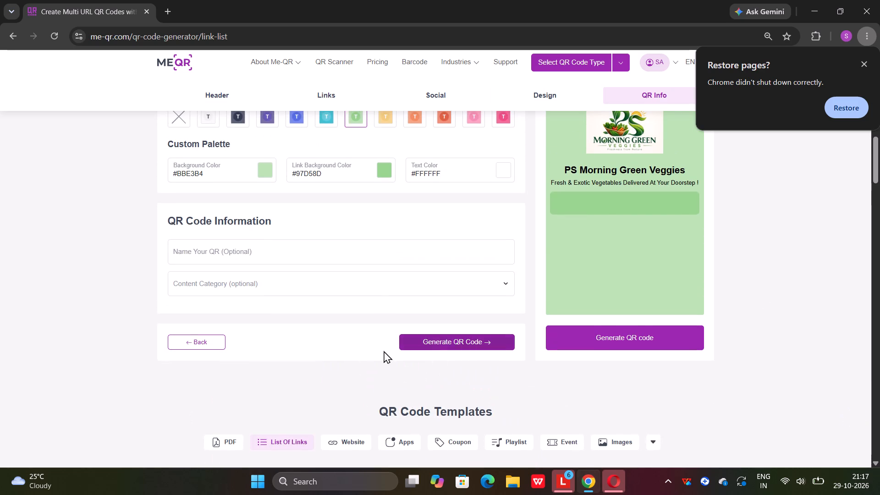
scroll(359, 327, "up", 2)
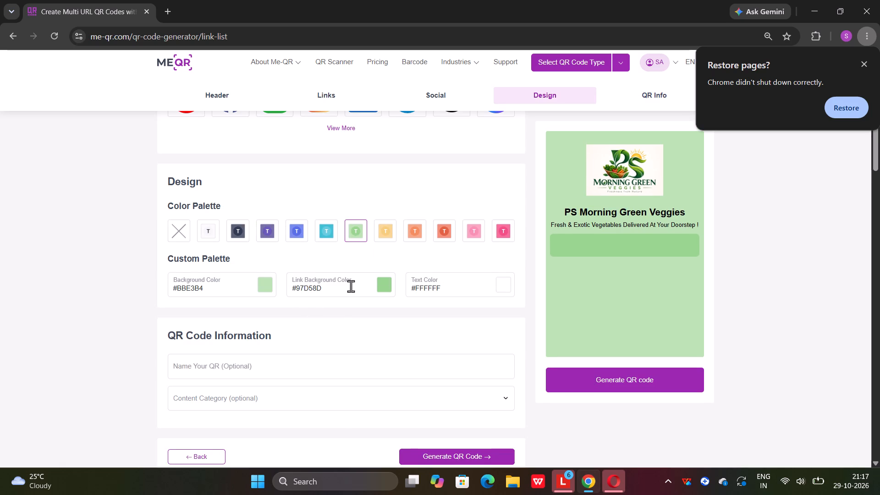
left_click(351, 286)
left_click(384, 283)
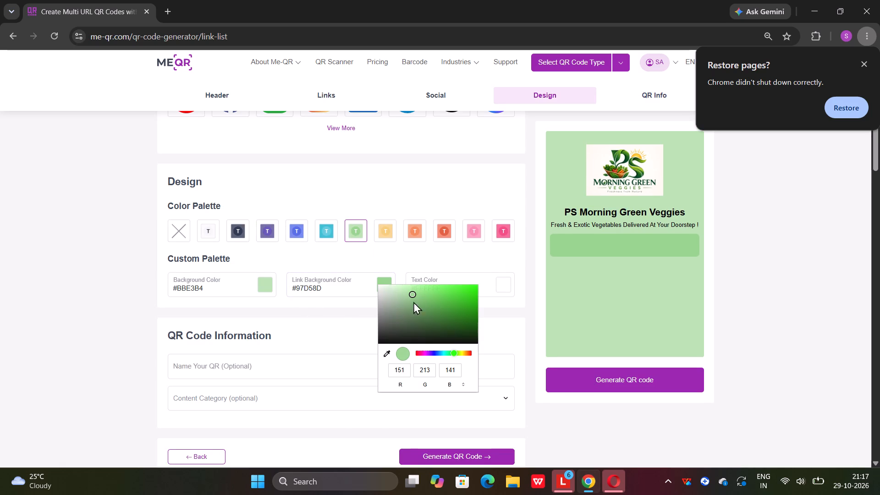
left_click_drag(413, 294, 455, 313)
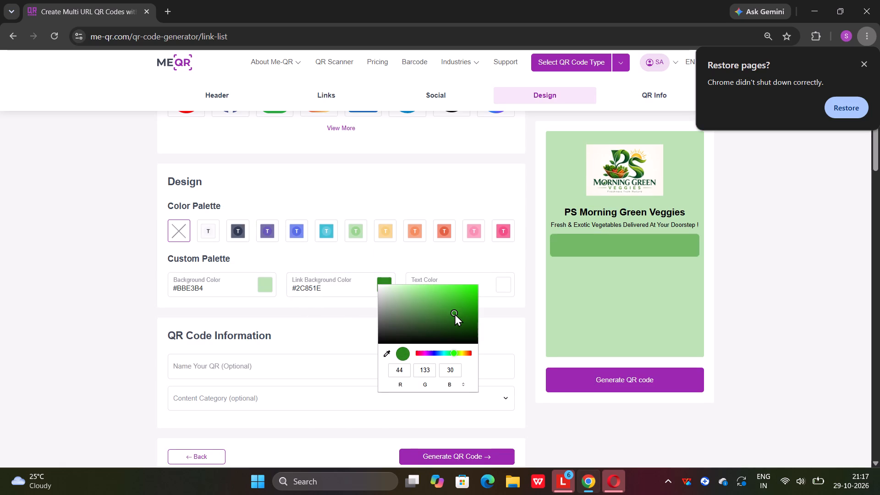
left_click_drag(455, 313, 456, 310)
left_click_drag(456, 310, 457, 313)
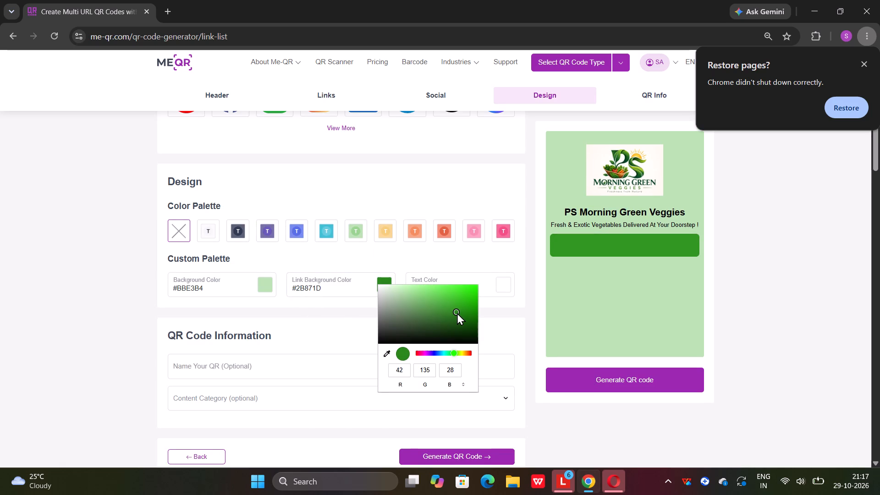
left_click_drag(457, 313, 457, 314)
left_click(140, 250)
Search Google in a new tab for "image to url converter cornea is" and open the Corenexis Image to URL converter.
scroll(402, 190, "up", 3)
scroll(224, 256, "up", 2)
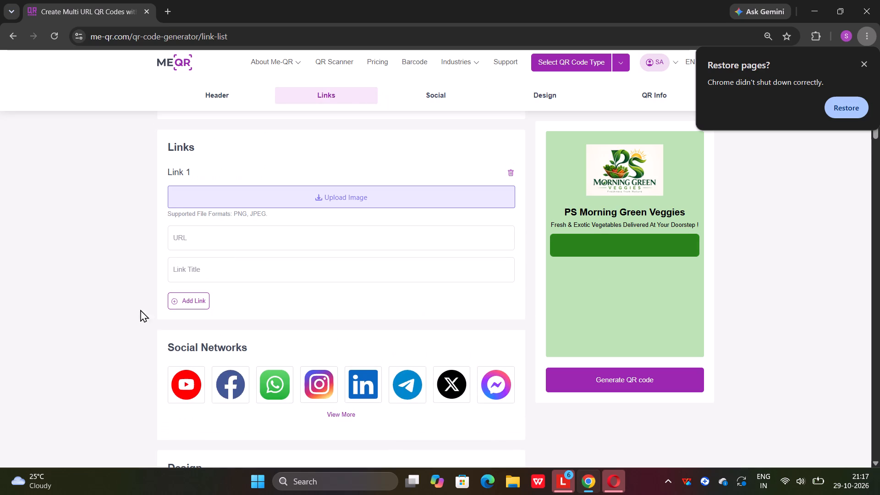
left_click(202, 237)
scroll(523, 31, "up", 1)
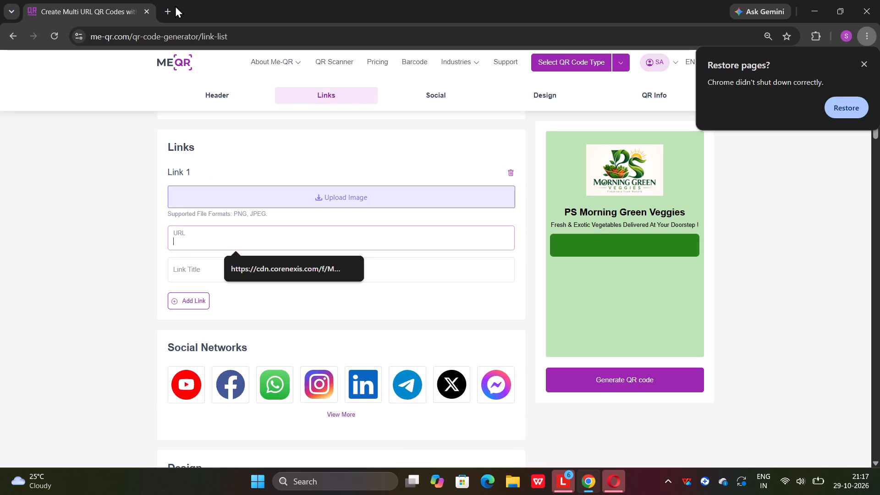
left_click(167, 8)
left_click(271, 214)
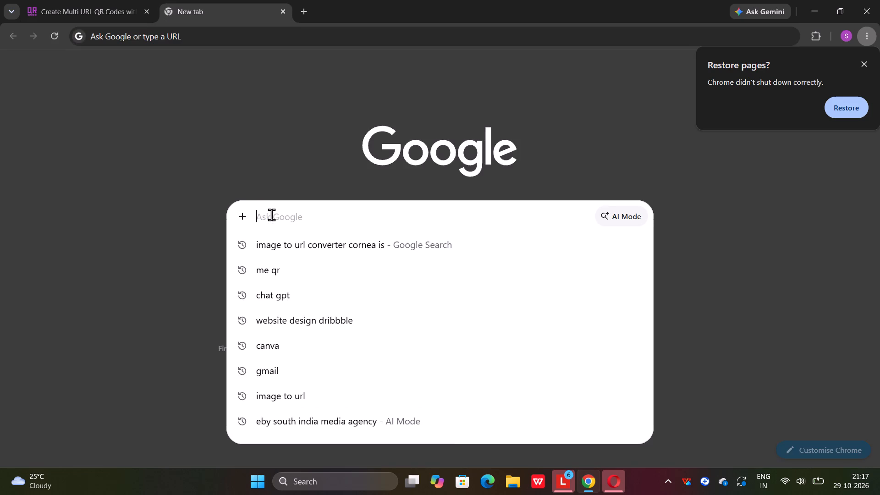
left_click(284, 243)
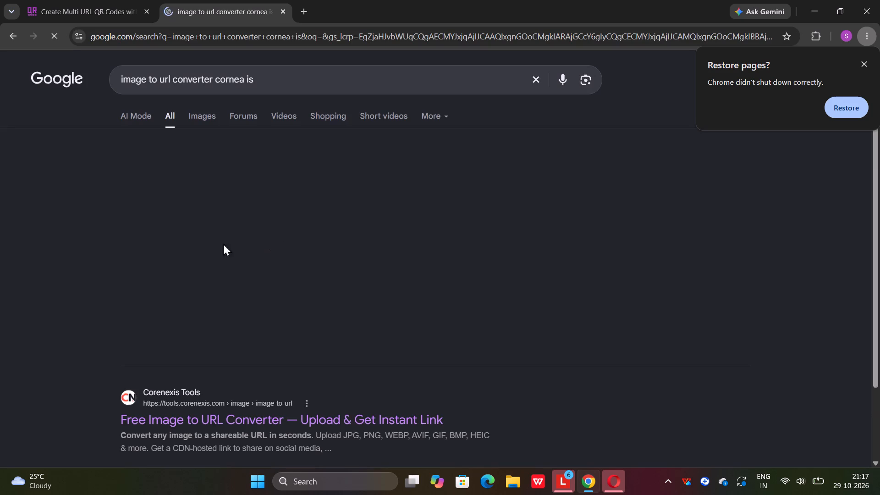
left_click(175, 415)
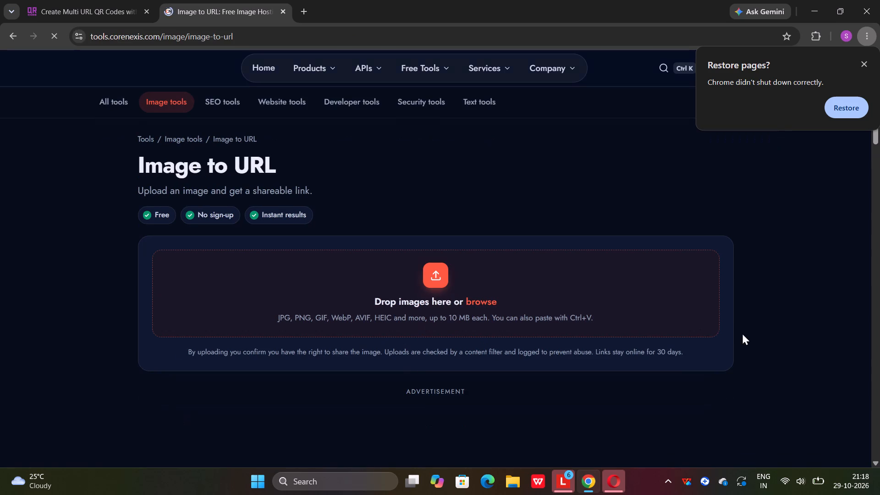
Upload the Fresh Green Vegetable Catalog image from Downloads to the Image to URL converter.
left_click(432, 266)
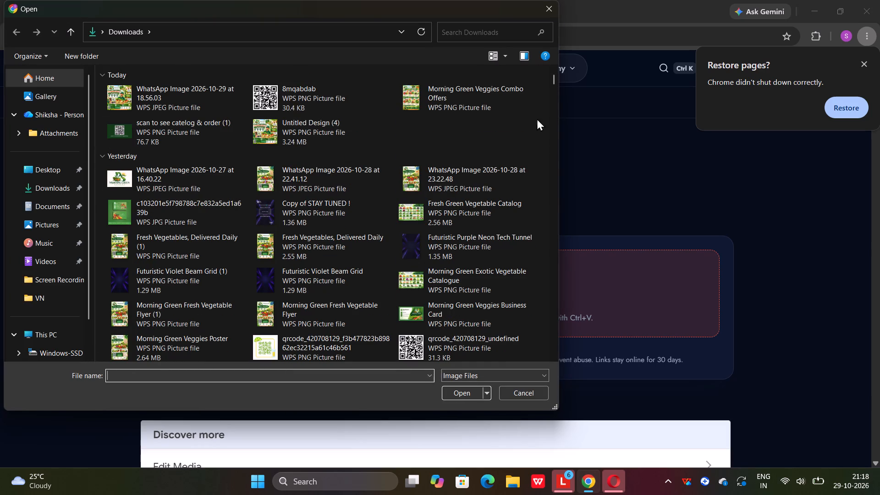
left_click_drag(473, 217, 583, 329)
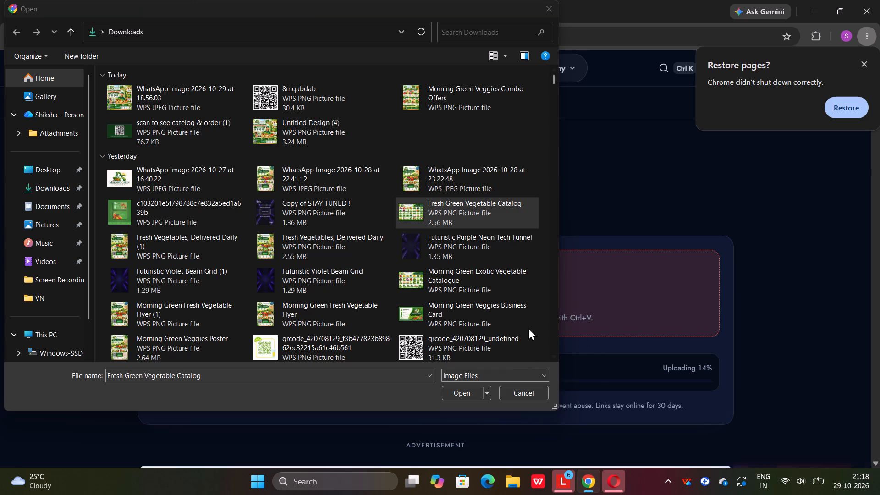
Copy the hosted link of the uploaded Fresh Green Vegetable Catalog image once its upload finishes.
left_click(554, 5)
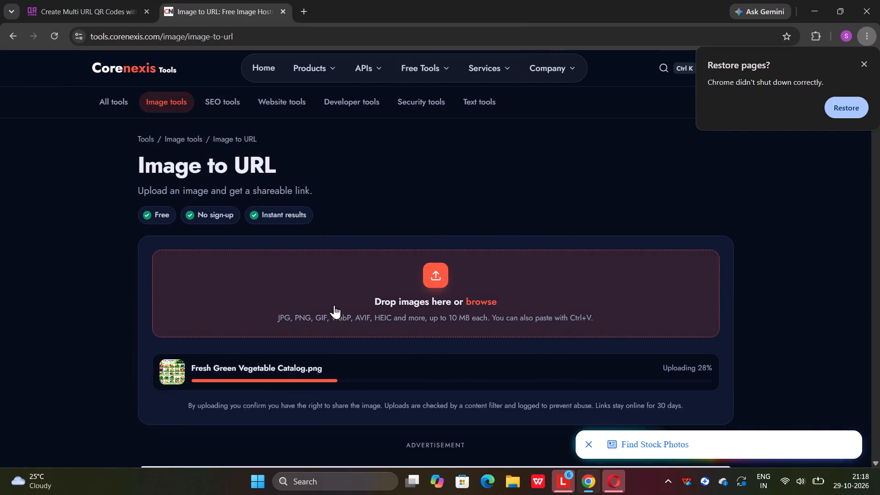
scroll(401, 368, "down", 3)
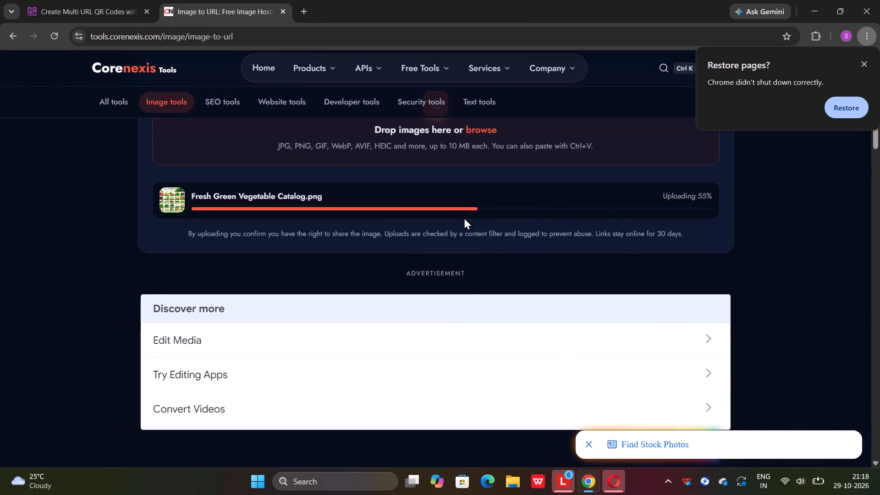
scroll(260, 243, "up", 3)
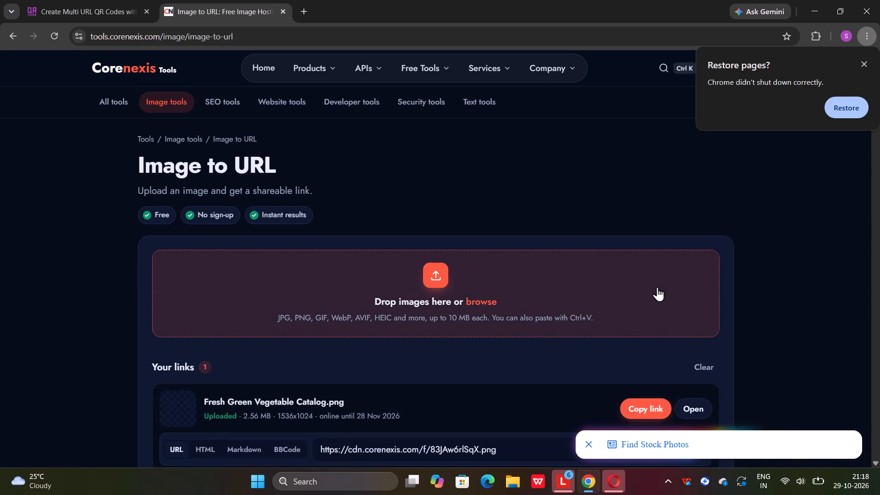
scroll(721, 373, "down", 1)
left_click(632, 356)
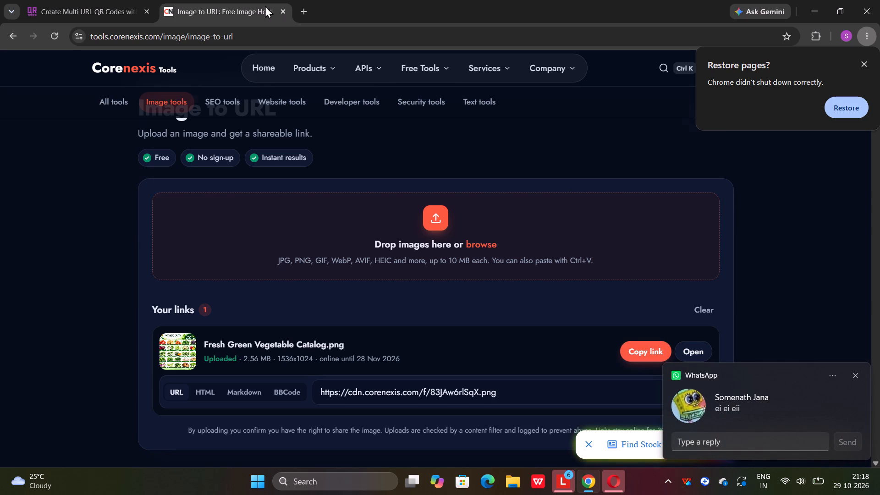
Return to the ME-QR page and paste the copied catalogue image link as Link 1's URL.
left_click(62, 2)
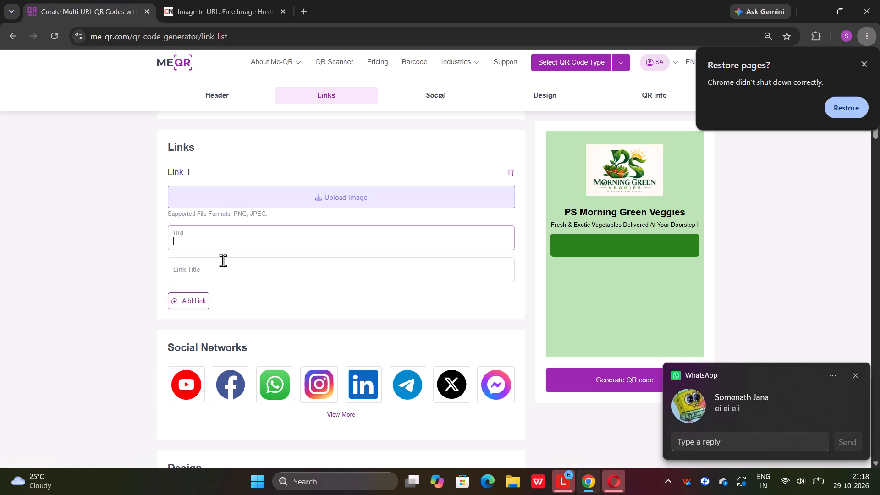
left_click(205, 246)
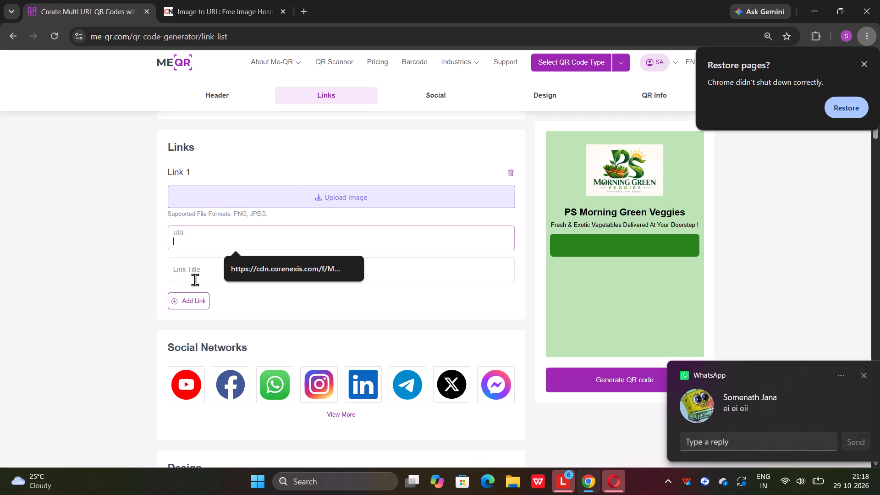
left_click(195, 279)
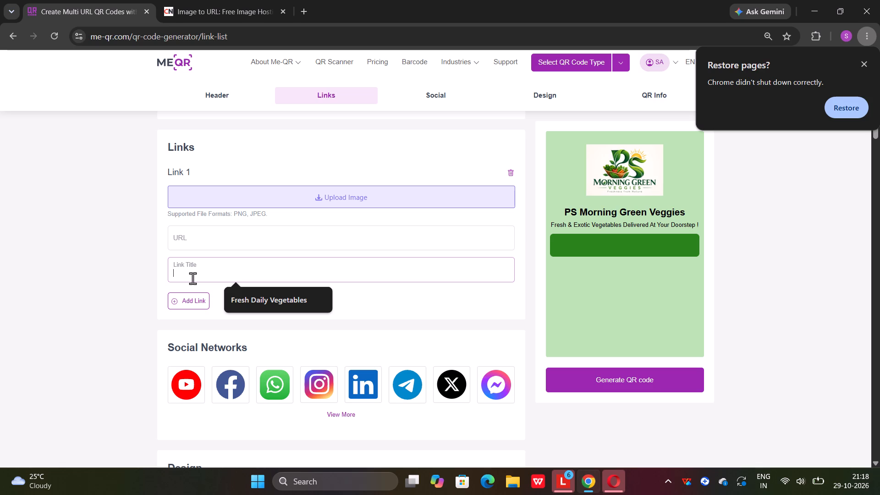
left_click(208, 243)
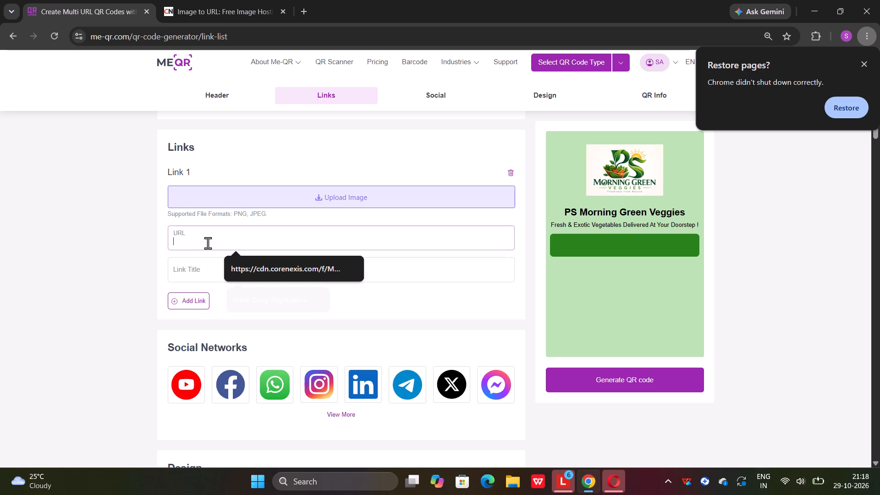
key("ctrl+v")
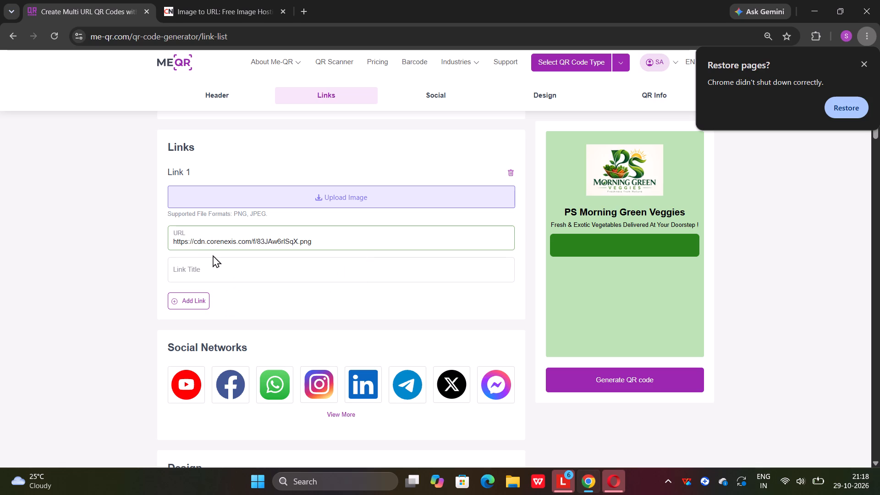
Enter "Fresh Daily Vegetables" as the title of Link 1.
left_click(212, 275)
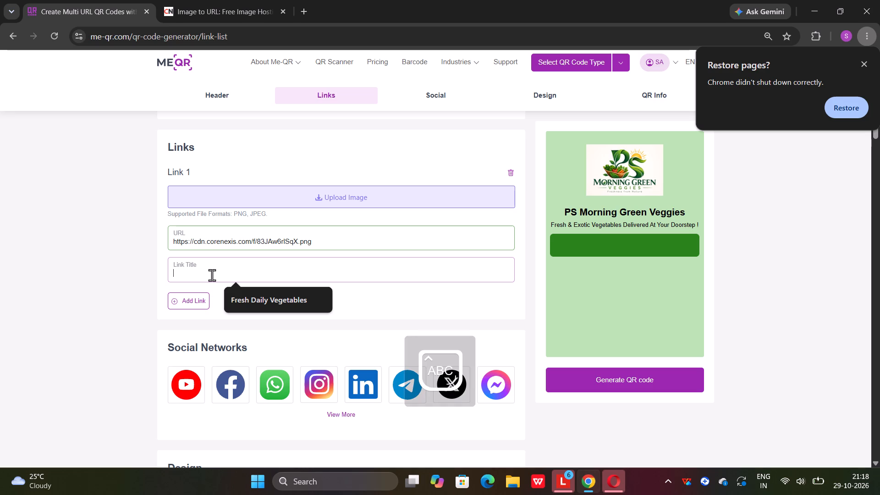
key("f")
type("resh")
key("space")
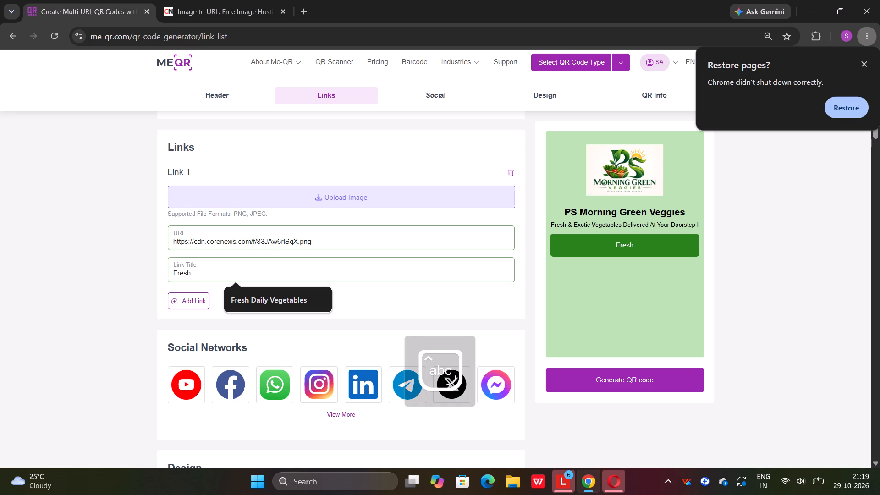
key("d")
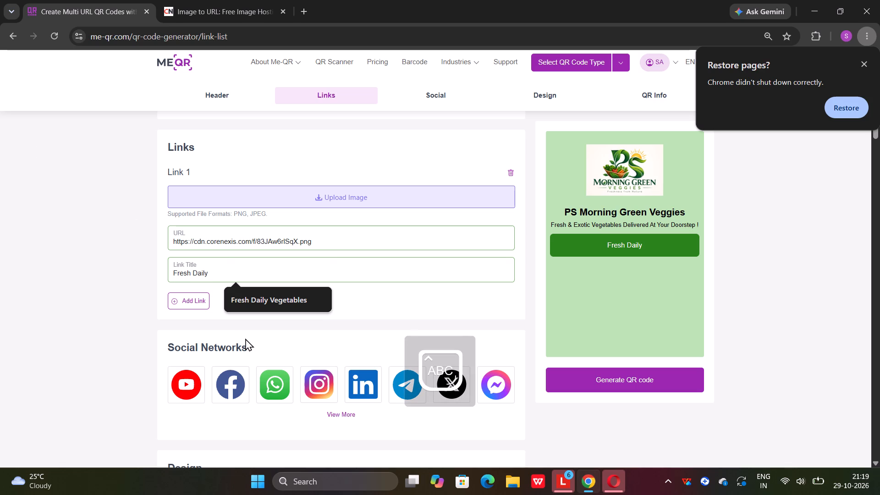
key("v")
type("egg")
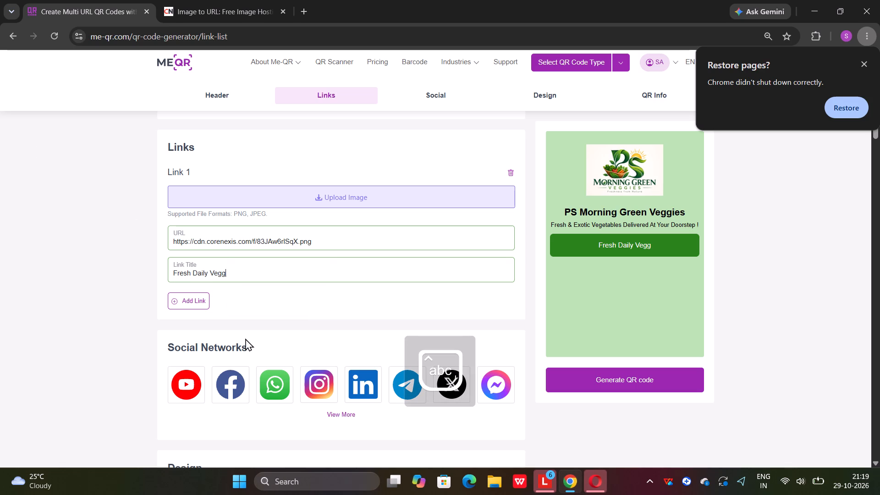
key("i")
type("es")
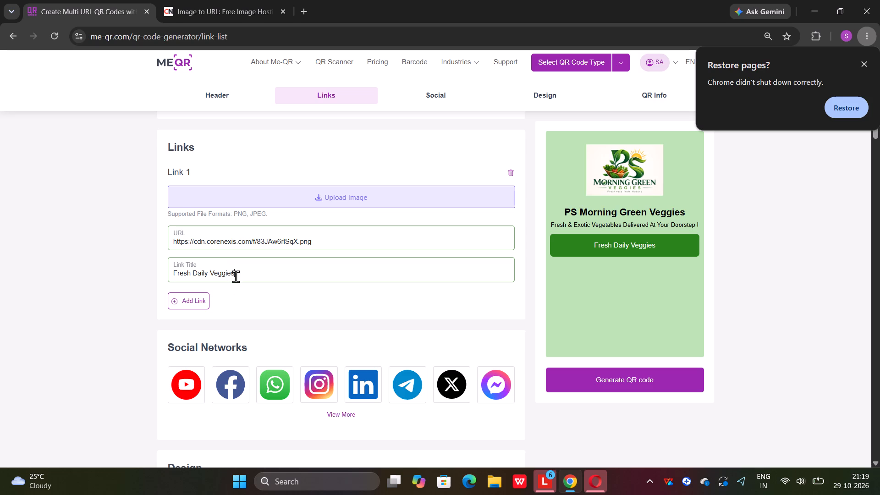
key("BackSpace")
key("BackSpace")
key("BackSpace")
key("BackSpace")
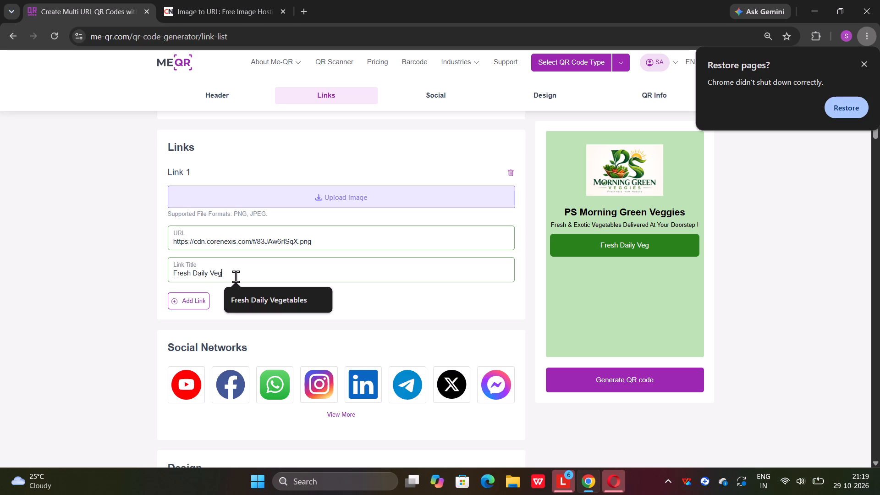
type("etables")
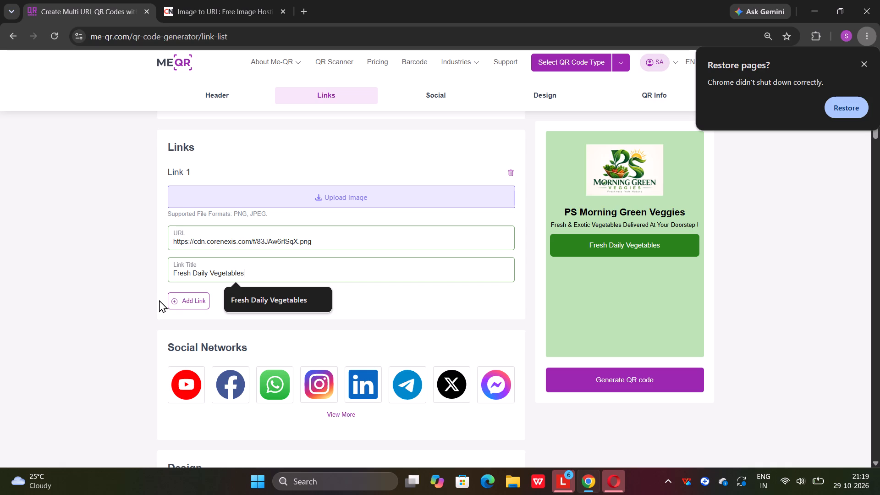
Add a second link entry to the Links section.
left_click(178, 303)
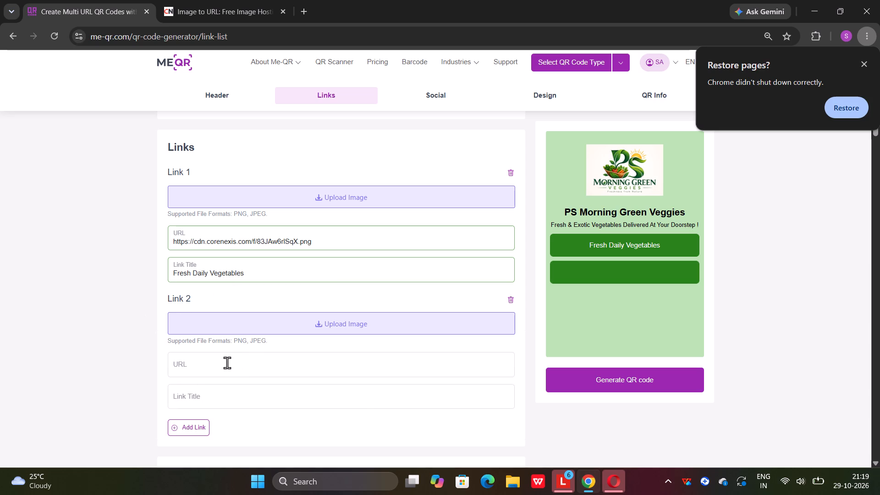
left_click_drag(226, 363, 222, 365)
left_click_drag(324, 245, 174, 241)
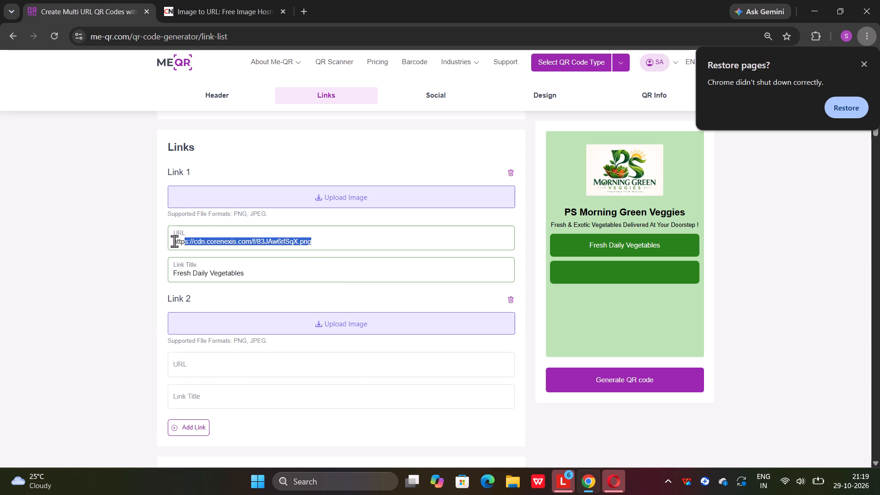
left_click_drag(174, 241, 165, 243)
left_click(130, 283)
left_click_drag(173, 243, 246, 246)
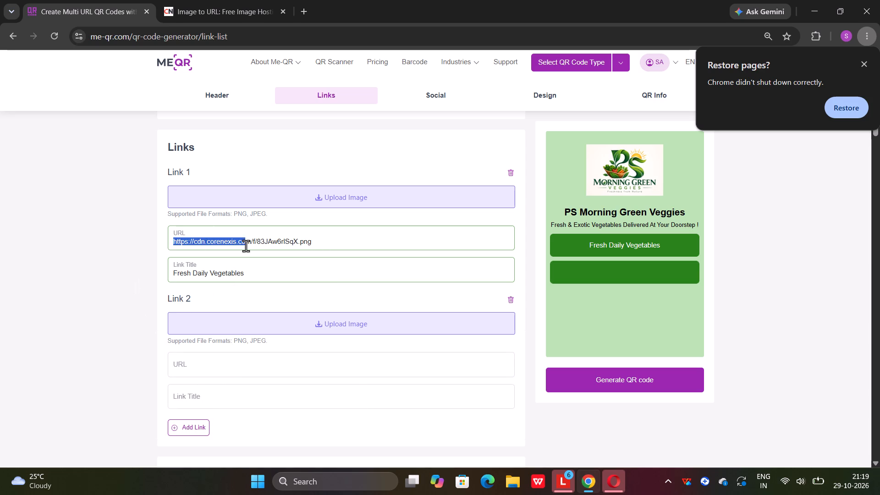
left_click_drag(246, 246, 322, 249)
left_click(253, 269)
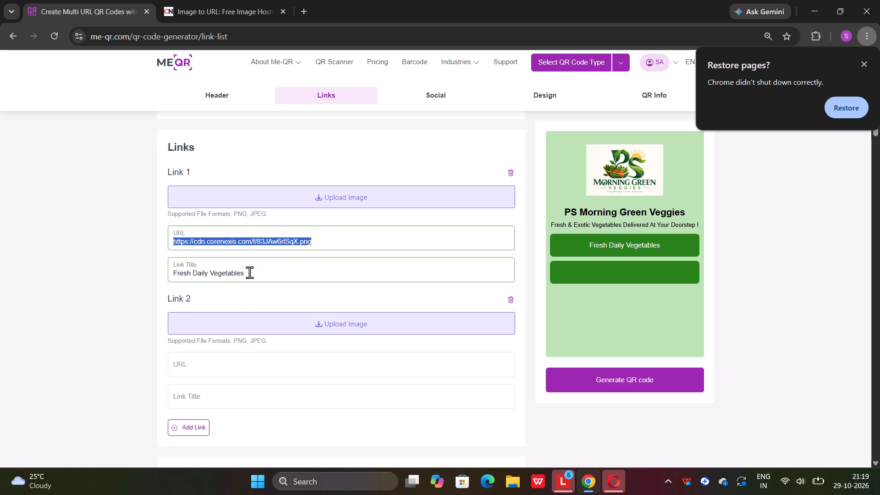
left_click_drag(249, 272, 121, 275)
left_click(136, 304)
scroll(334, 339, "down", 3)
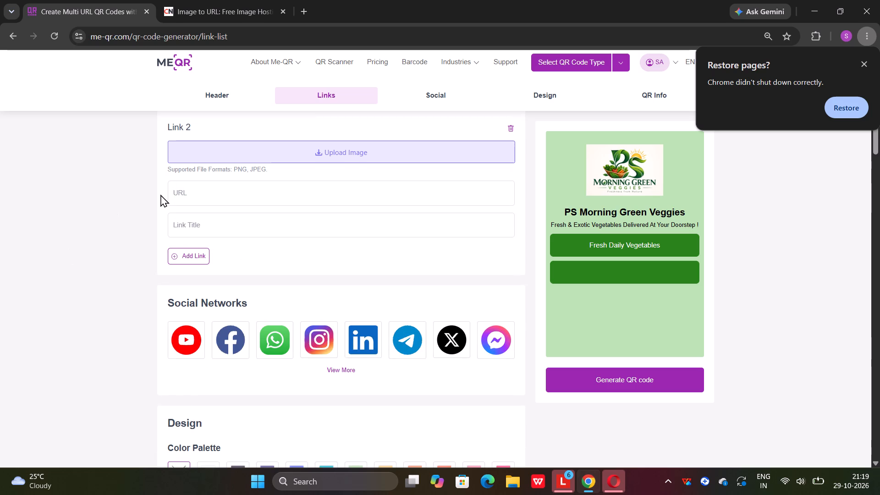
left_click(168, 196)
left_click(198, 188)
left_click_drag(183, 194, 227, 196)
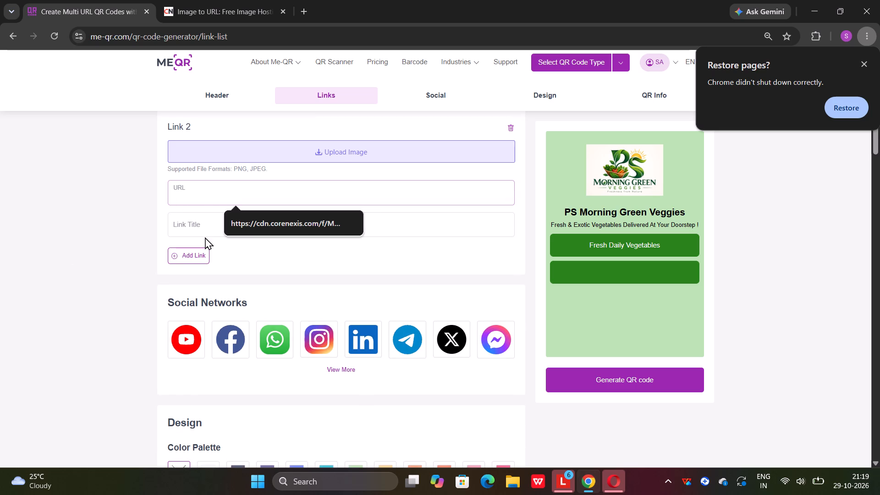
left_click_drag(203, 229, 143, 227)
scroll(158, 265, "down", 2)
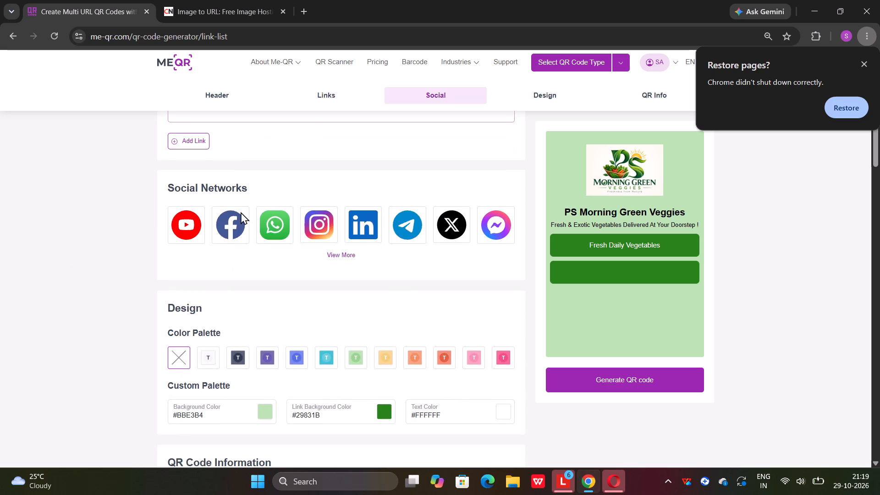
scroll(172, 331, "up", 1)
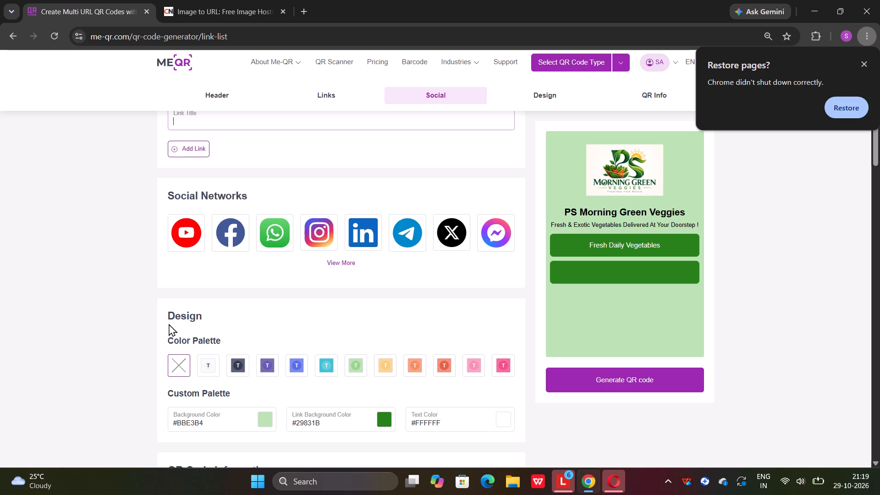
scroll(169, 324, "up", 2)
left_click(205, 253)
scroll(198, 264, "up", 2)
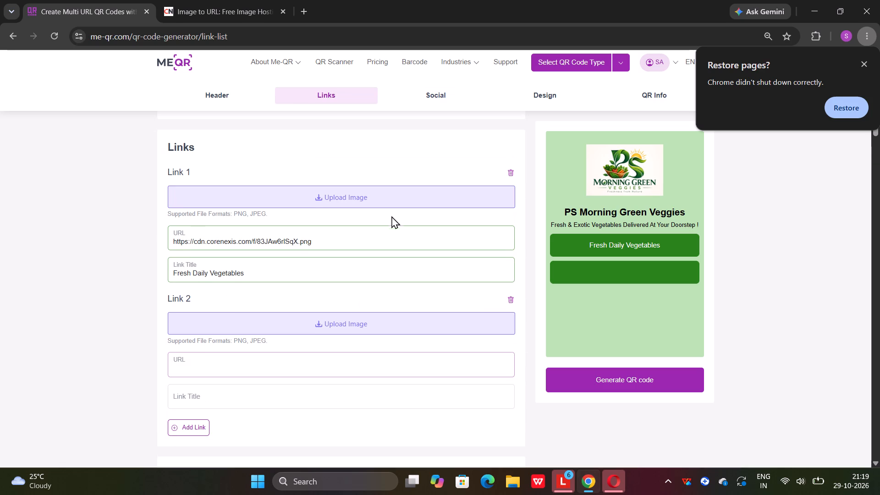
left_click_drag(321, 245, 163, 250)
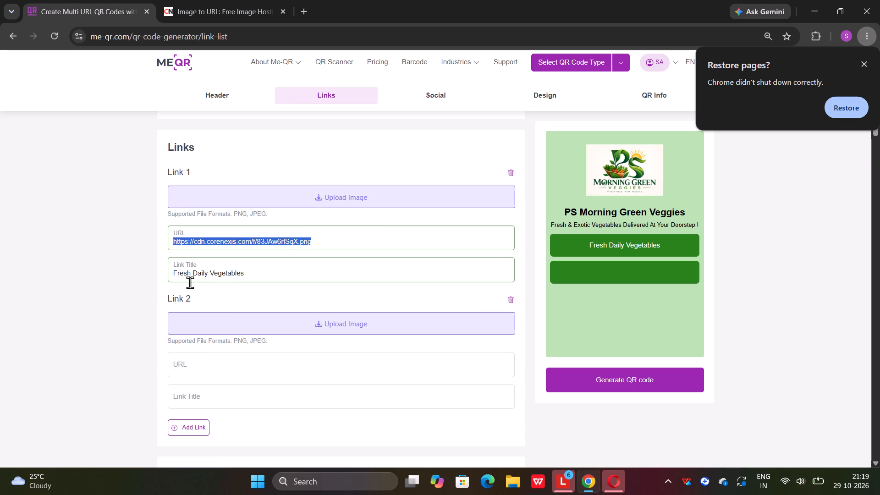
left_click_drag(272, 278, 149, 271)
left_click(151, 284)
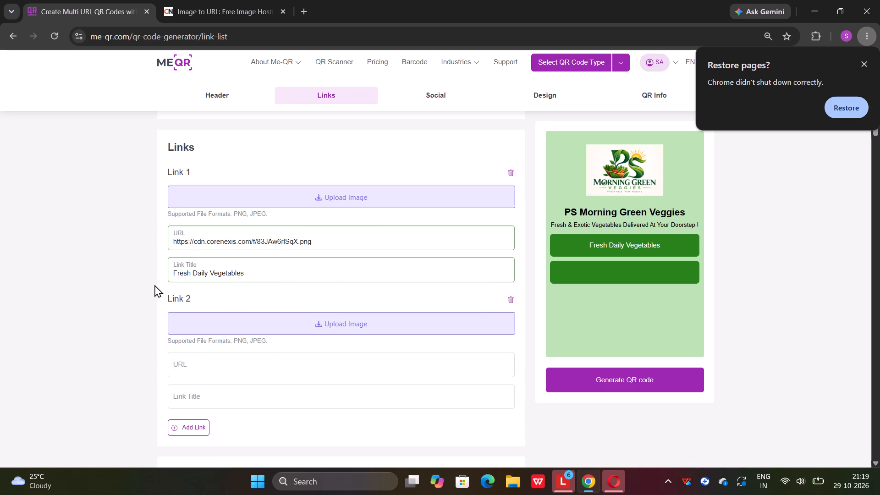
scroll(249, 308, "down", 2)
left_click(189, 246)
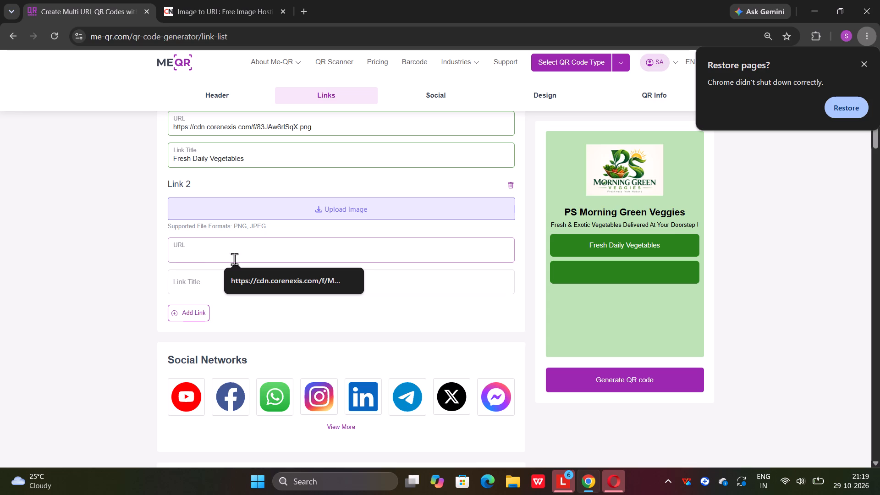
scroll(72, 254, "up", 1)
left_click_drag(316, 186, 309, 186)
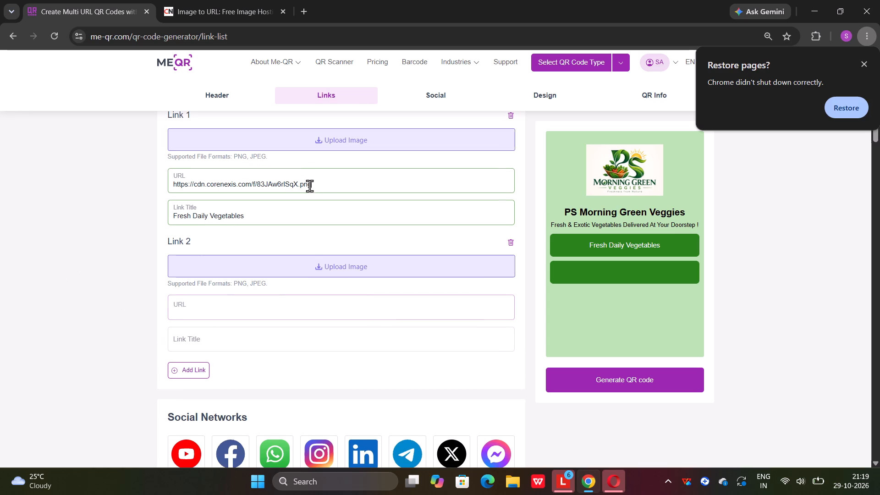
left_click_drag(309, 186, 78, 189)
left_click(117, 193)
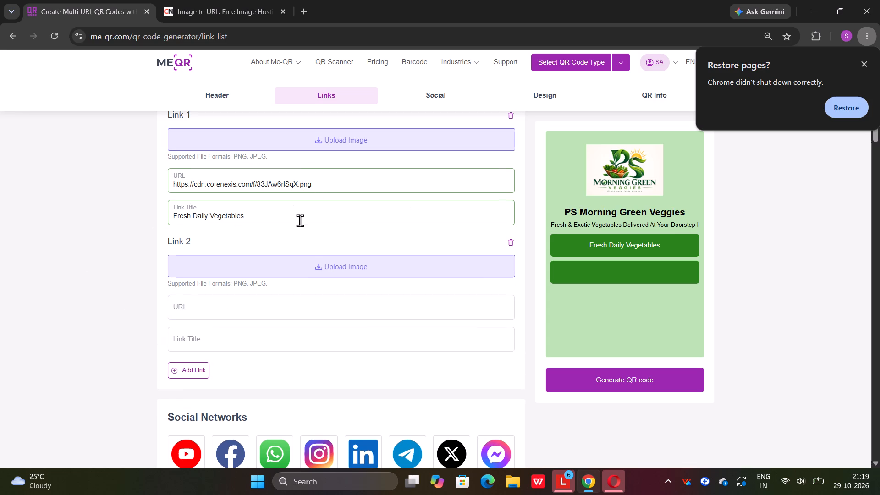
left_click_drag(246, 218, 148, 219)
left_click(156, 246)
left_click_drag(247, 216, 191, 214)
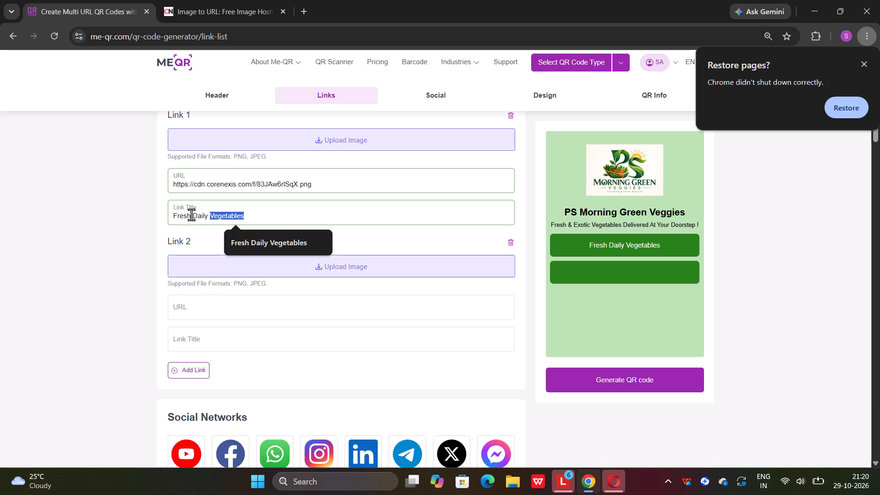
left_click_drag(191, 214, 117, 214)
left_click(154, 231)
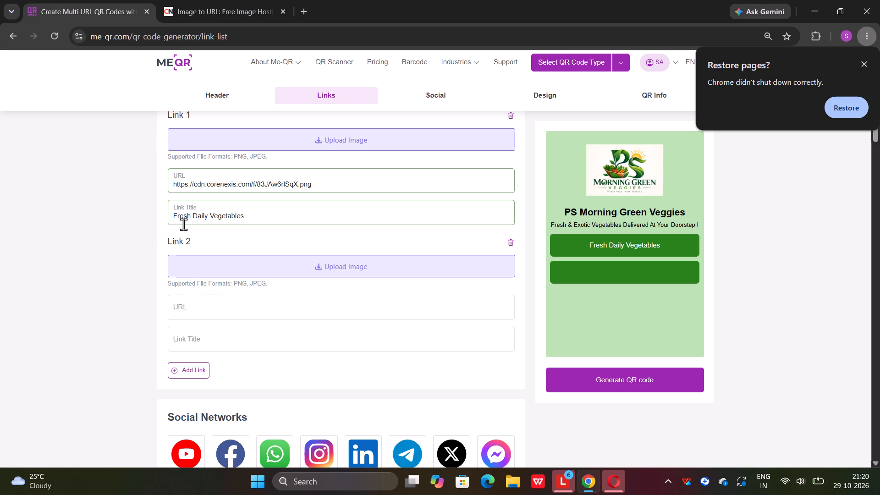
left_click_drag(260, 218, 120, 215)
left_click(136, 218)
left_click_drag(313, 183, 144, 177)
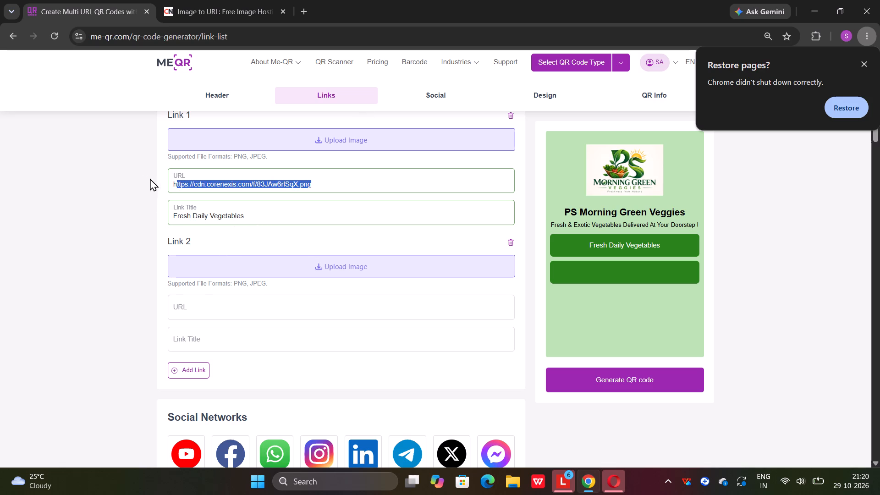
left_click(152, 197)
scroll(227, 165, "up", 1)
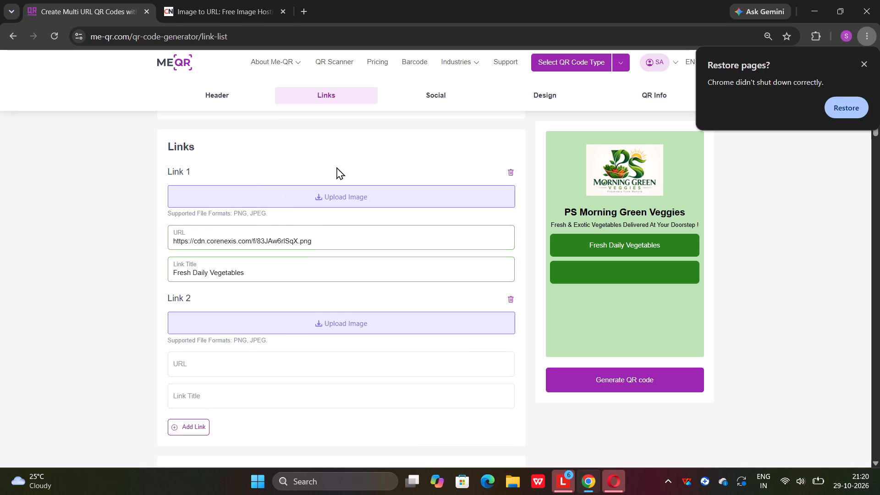
Review the header settings and the Link 1 entry of the list-of-links form.
scroll(331, 171, "up", 1)
scroll(293, 195, "up", 2)
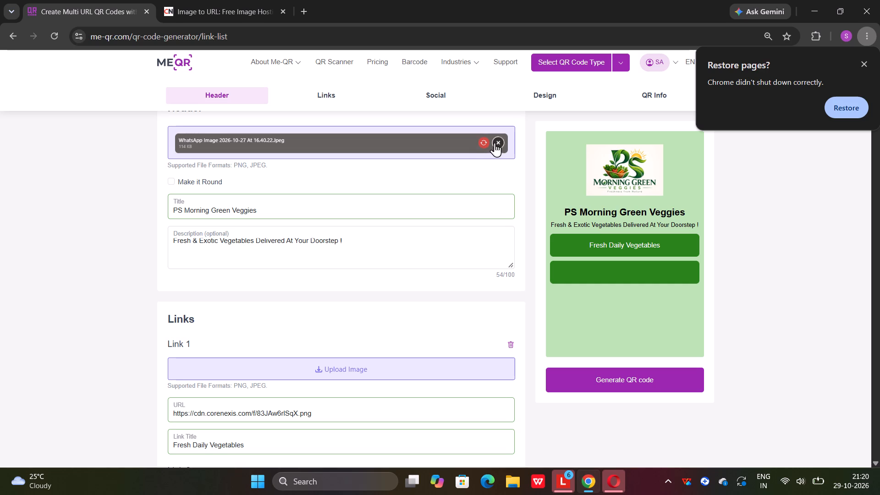
scroll(212, 231, "down", 3)
scroll(216, 231, "up", 1)
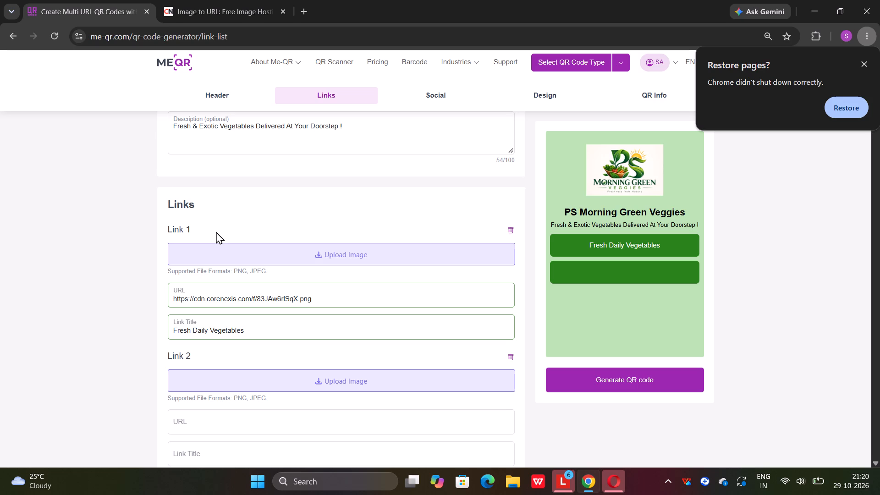
scroll(279, 224, "up", 1)
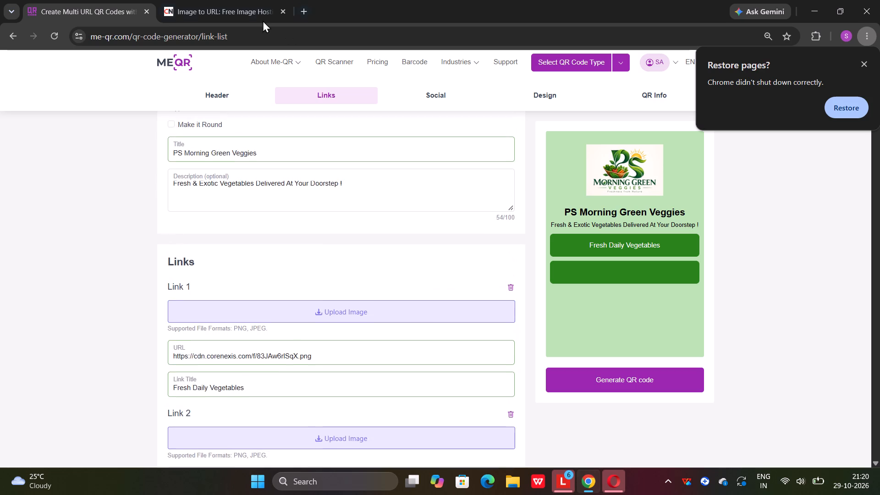
scroll(155, 77, "up", 1)
scroll(182, 163, "down", 4)
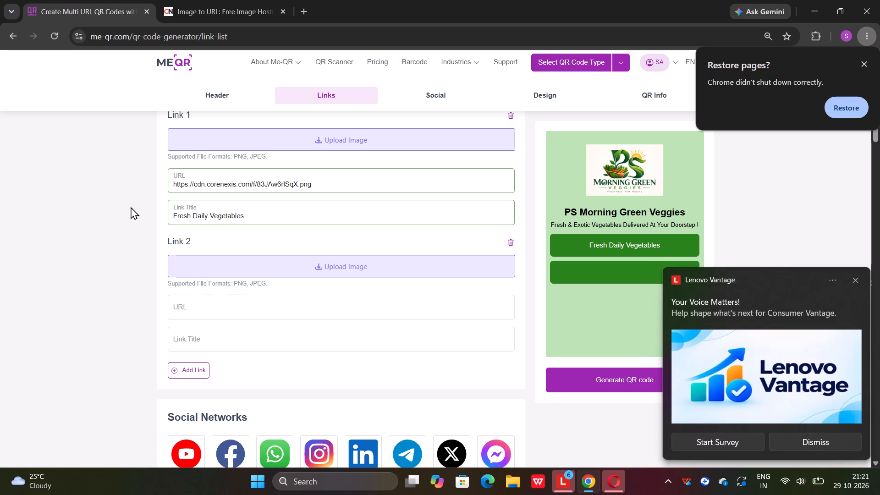
scroll(397, 284, "up", 2)
left_click_drag(319, 302, 92, 298)
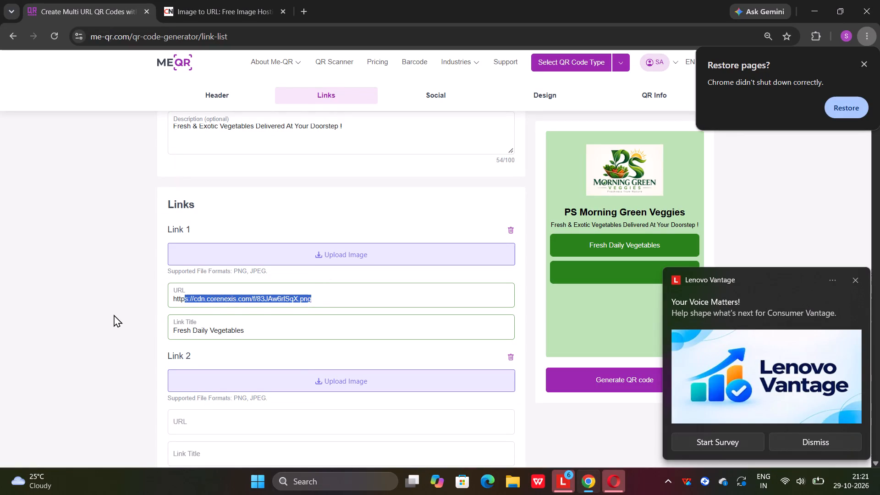
left_click(114, 314)
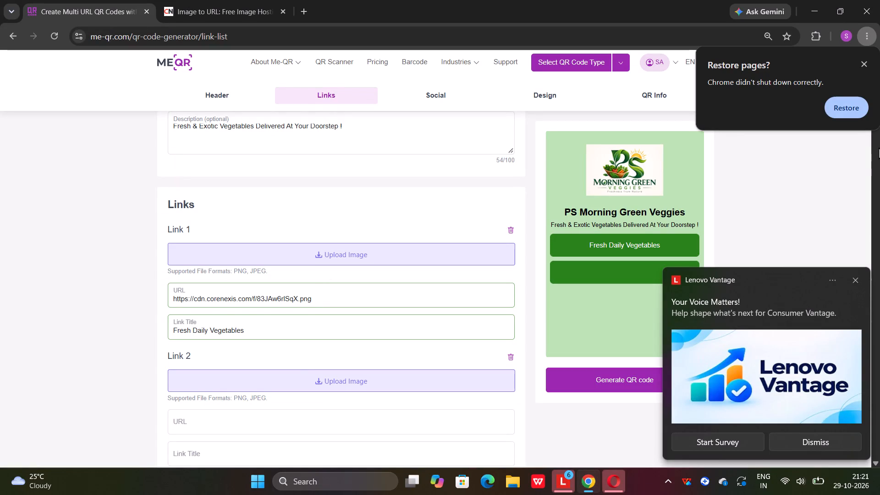
Dismiss the Lenovo Vantage survey notification.
left_click(860, 273)
Examine Link 2's URL and title fields and the Social Networks and Design sections below them.
scroll(414, 302, "down", 2)
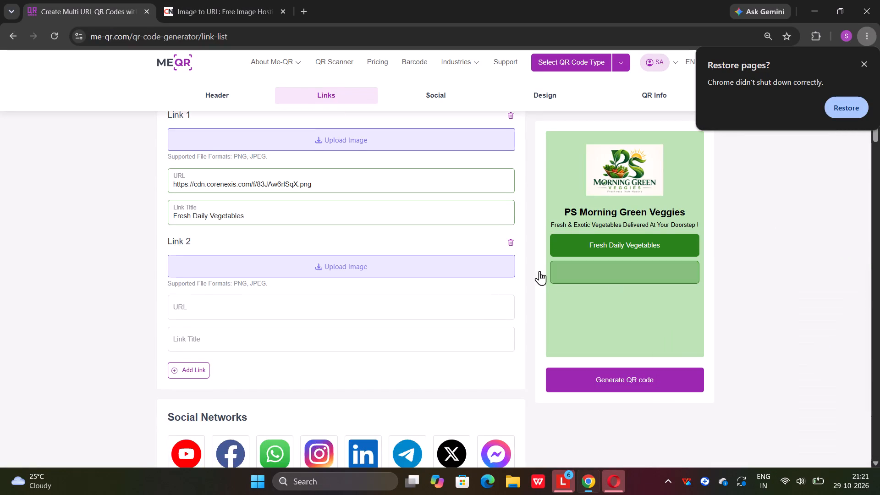
scroll(498, 277, "down", 2)
left_click(199, 198)
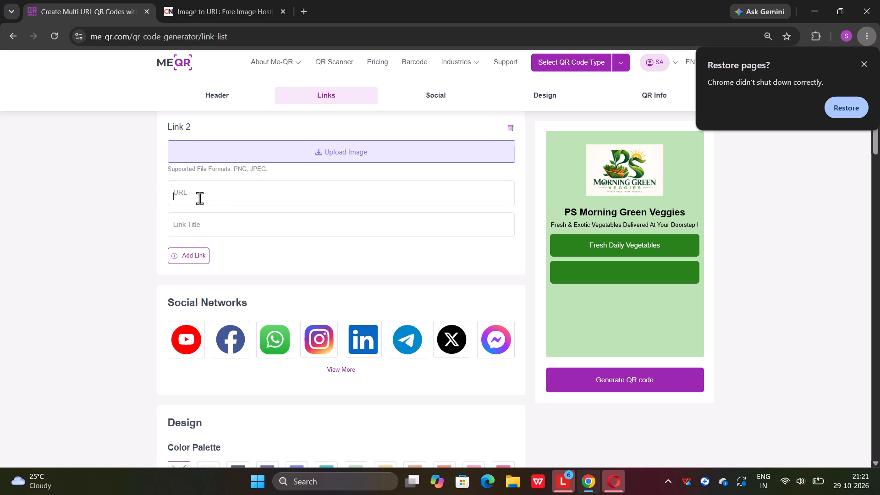
left_click_drag(180, 229, 200, 225)
left_click(95, 222)
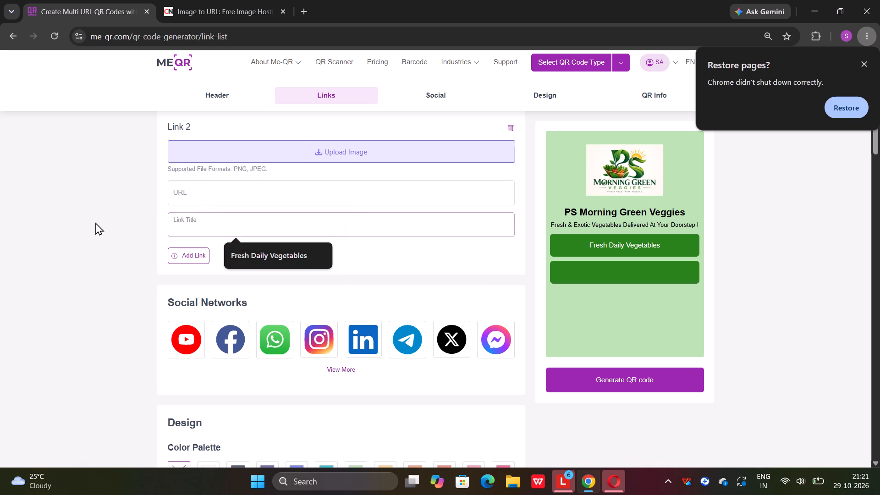
scroll(282, 226, "up", 1)
scroll(186, 258, "up", 1)
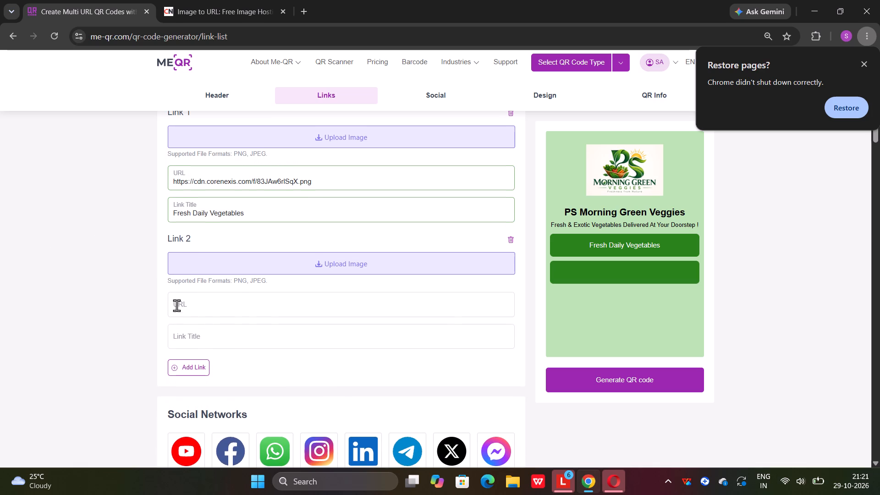
left_click(177, 305)
scroll(154, 331, "down", 2)
left_click(205, 226)
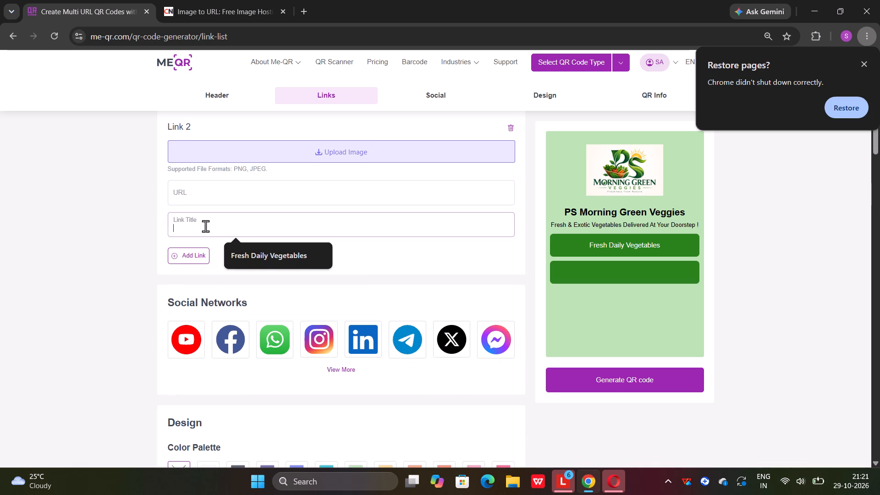
scroll(168, 250, "down", 1)
scroll(163, 305, "down", 1)
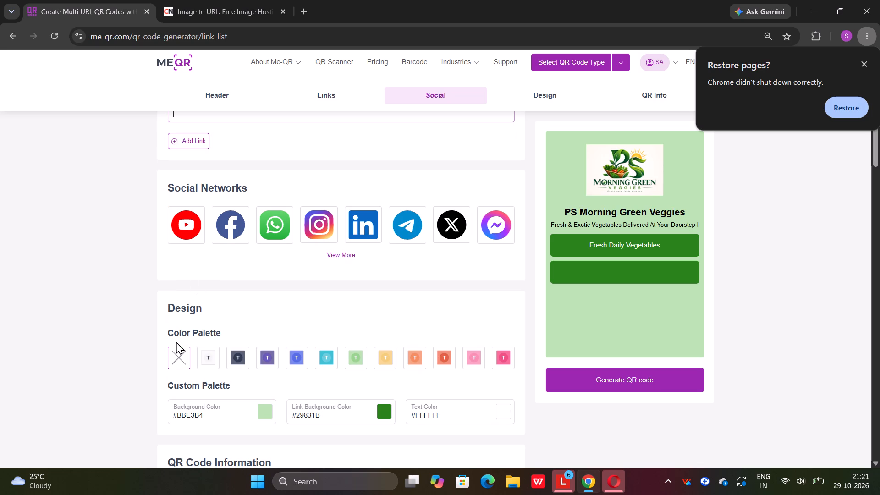
Check the URL and link title entered for Link 1.
scroll(544, 272, "up", 3)
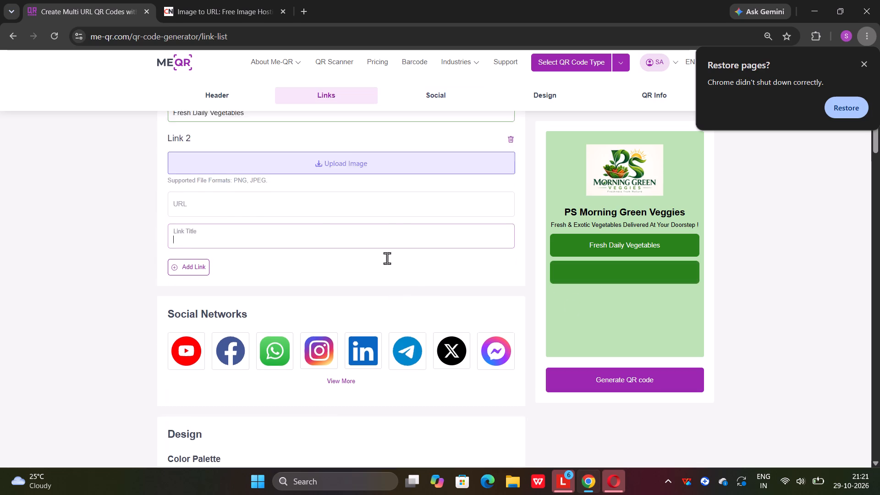
scroll(302, 288, "up", 4)
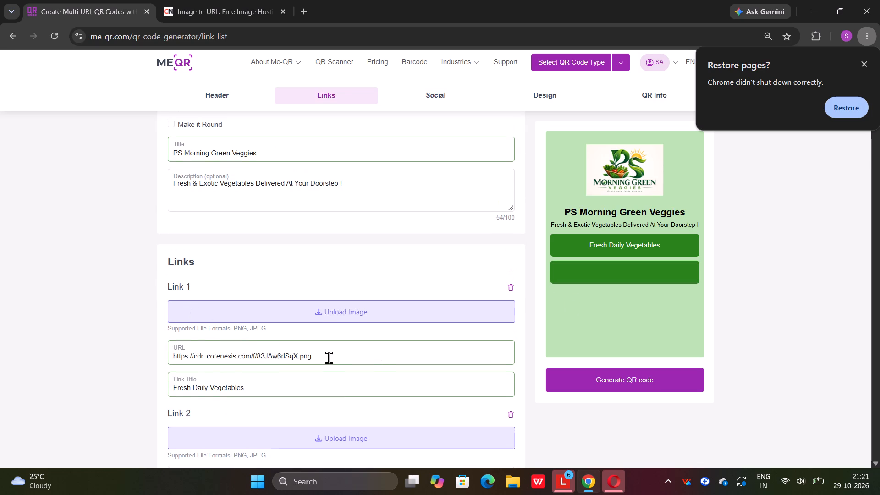
left_click_drag(324, 356, 152, 360)
left_click(140, 374)
left_click_drag(247, 390, 145, 389)
left_click(145, 394)
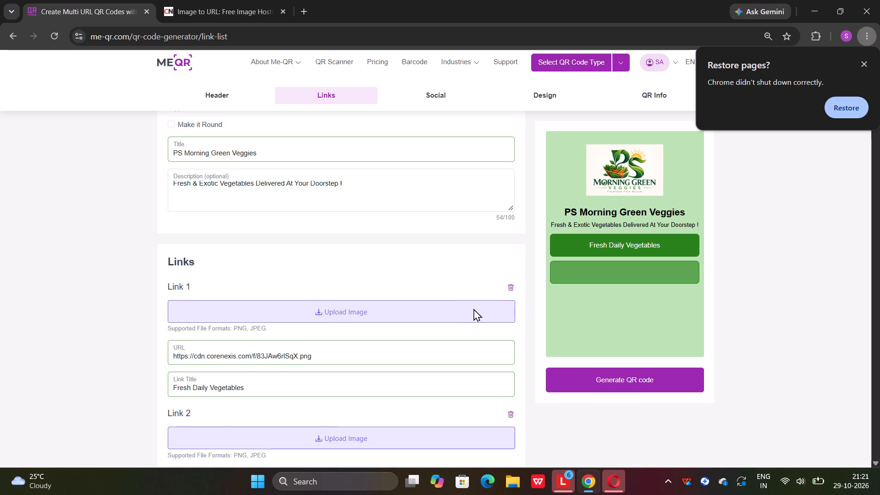
left_click_drag(315, 358, 151, 349)
left_click(130, 376)
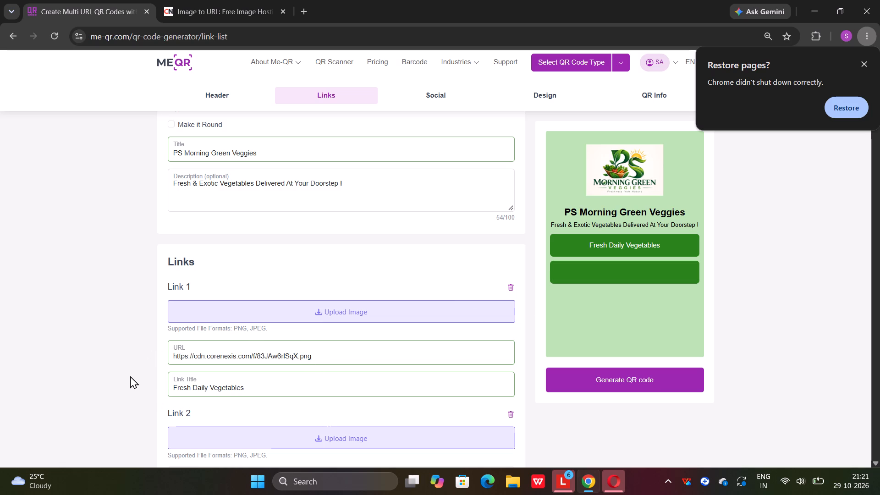
Examine Link 1's title, Link 2's URL and title fields, and the Social Networks and Design sections below.
scroll(184, 385, "down", 2)
left_click_drag(240, 277, 194, 272)
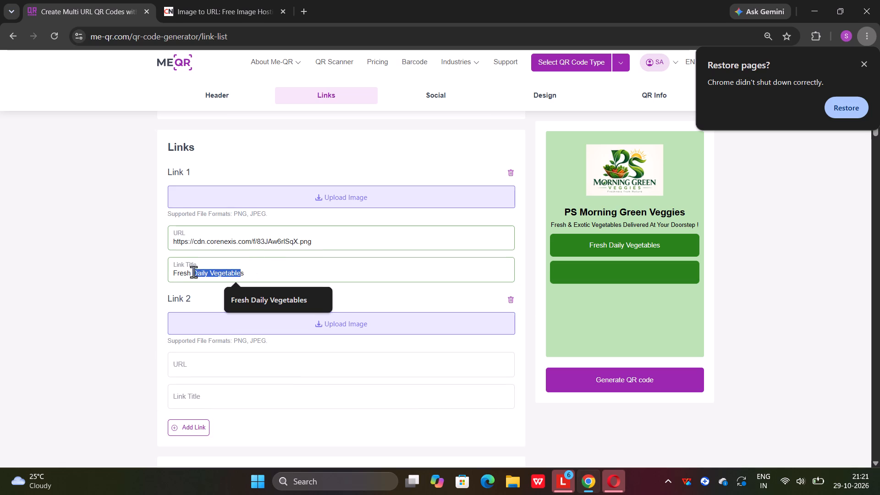
left_click(113, 310)
left_click_drag(172, 271, 240, 271)
left_click(293, 280)
scroll(138, 289, "down", 1)
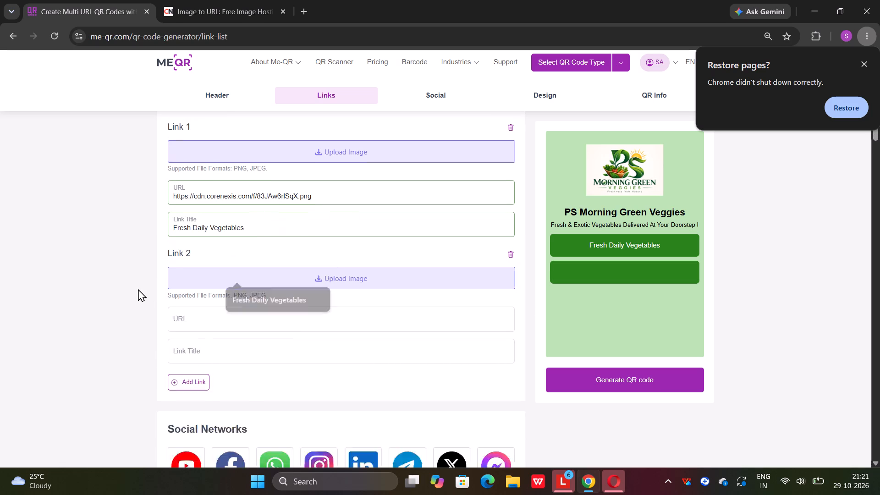
left_click(207, 315)
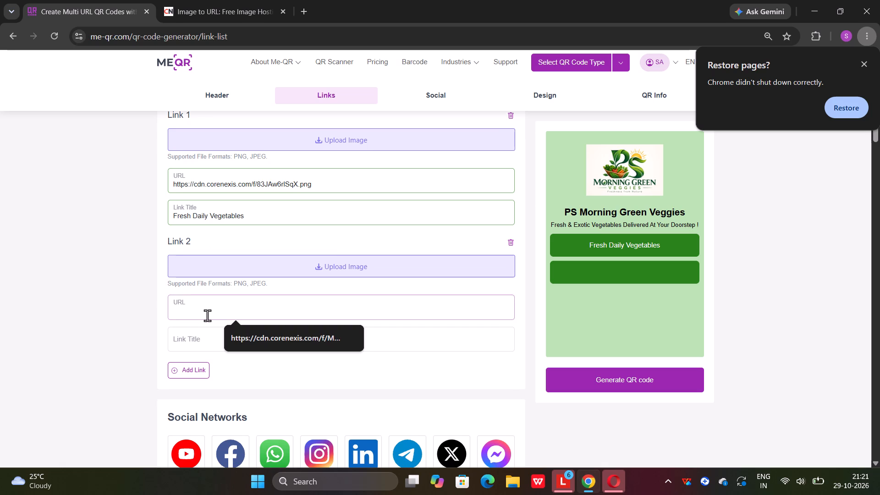
scroll(241, 318, "down", 3)
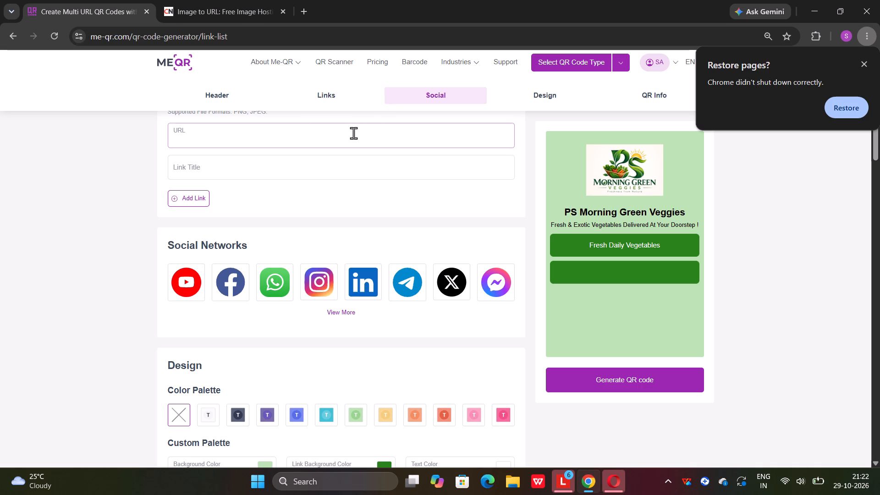
Dismiss the Restore pages prompt without restoring the earlier pages.
left_click(863, 62)
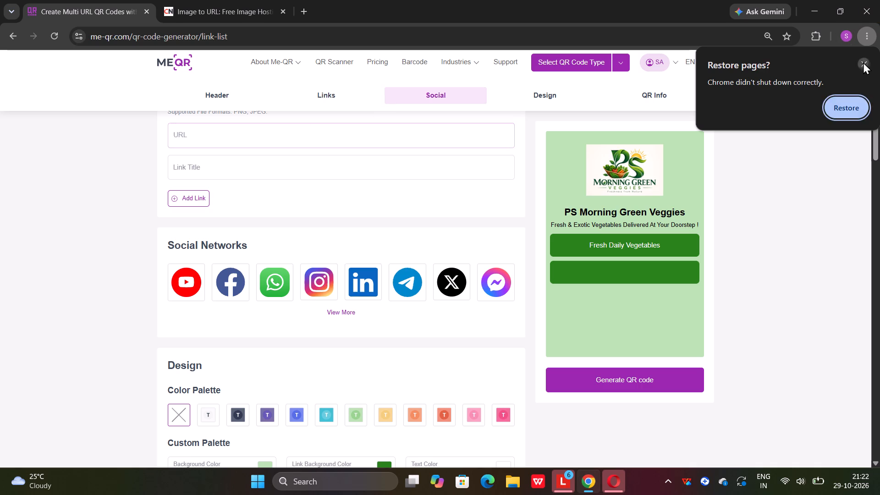
Review the Header section, checking the logo image, page title and description text.
scroll(667, 248, "up", 2)
scroll(770, 206, "up", 1)
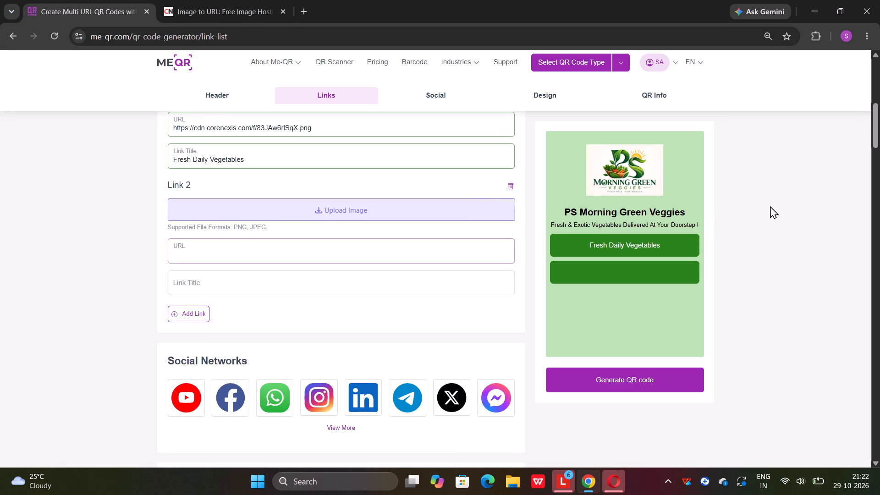
scroll(425, 222, "up", 3)
scroll(315, 320, "up", 5)
scroll(329, 280, "down", 6)
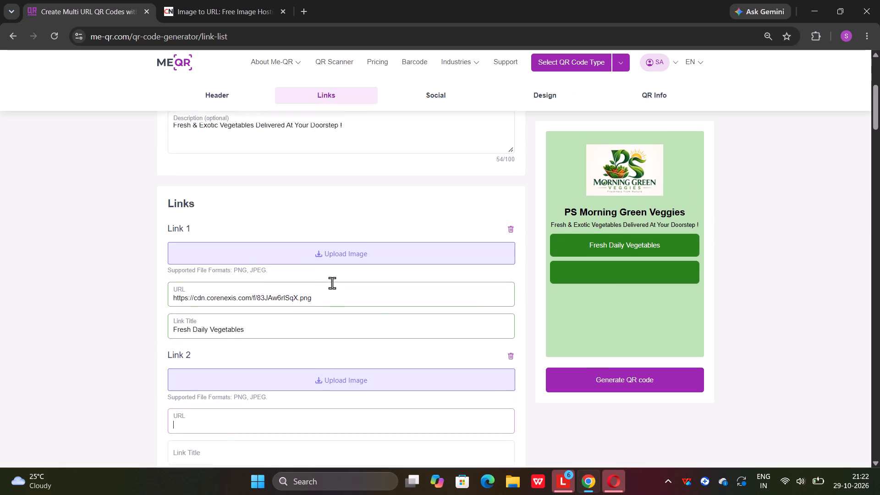
scroll(332, 283, "down", 20)
scroll(339, 275, "up", 20)
scroll(339, 275, "up", 5)
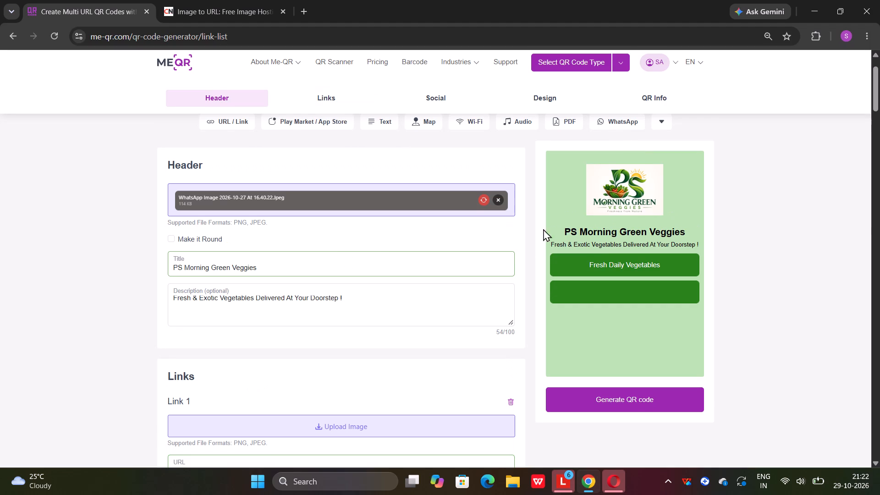
scroll(381, 260, "up", 2)
left_click_drag(258, 324, 146, 321)
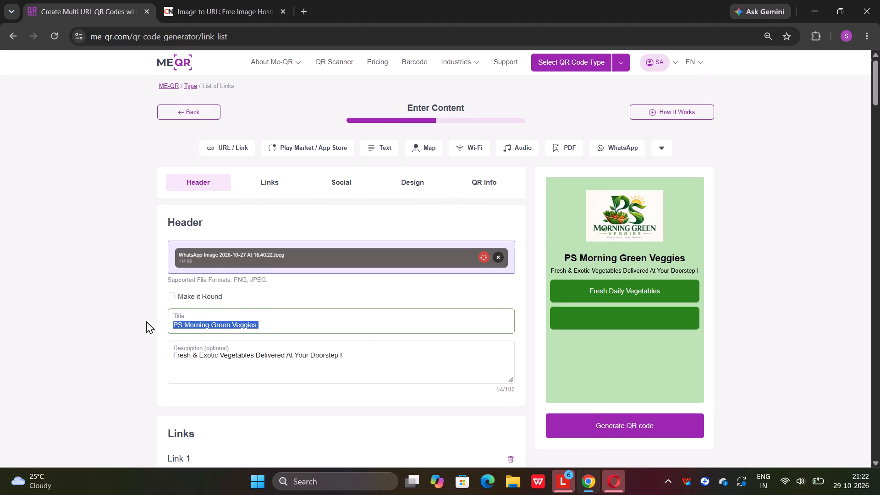
left_click_drag(146, 321, 143, 321)
left_click(137, 320)
scroll(268, 360, "down", 2)
left_click_drag(358, 232, 330, 231)
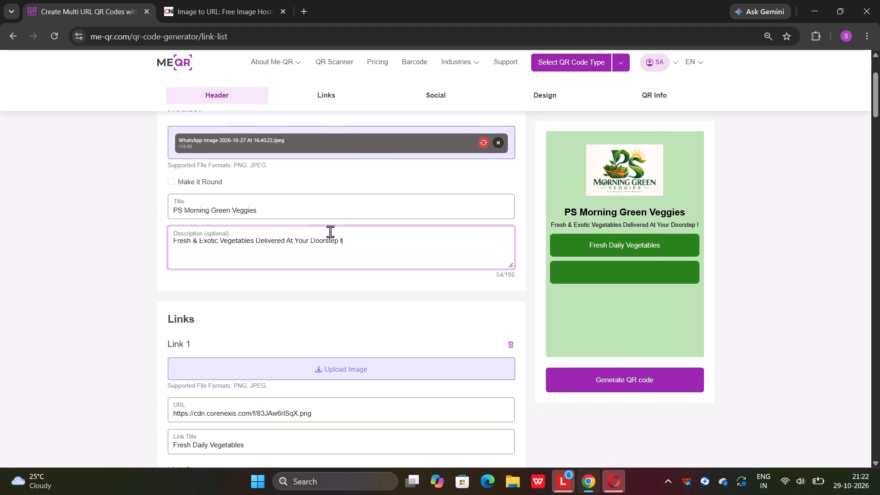
left_click_drag(330, 231, 92, 257)
left_click(74, 265)
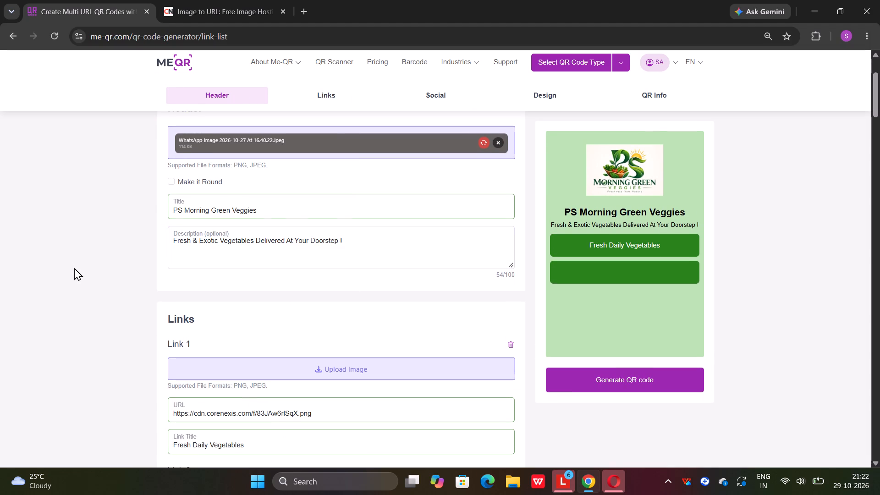
scroll(195, 28, "down", 1)
scroll(367, 271, "down", 1)
scroll(308, 288, "up", 3)
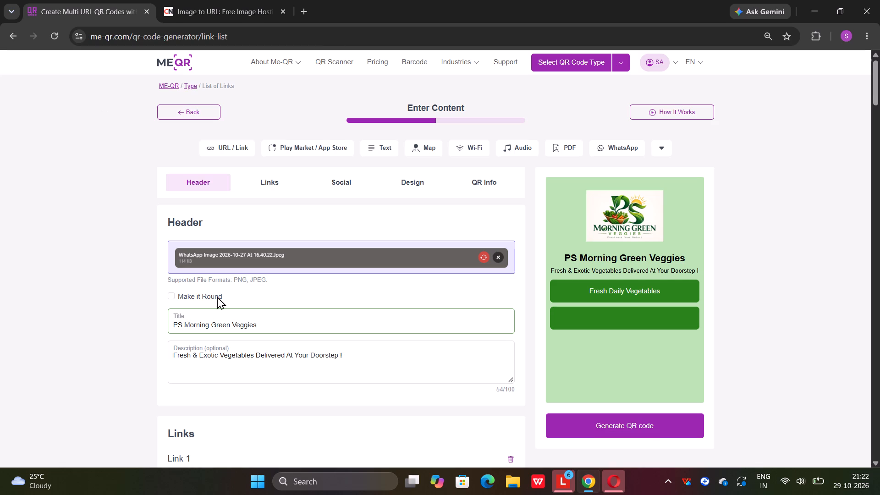
Go through the Links section, checking Link 1's title and URL and Link 2's URL and title fields.
scroll(238, 261, "down", 3)
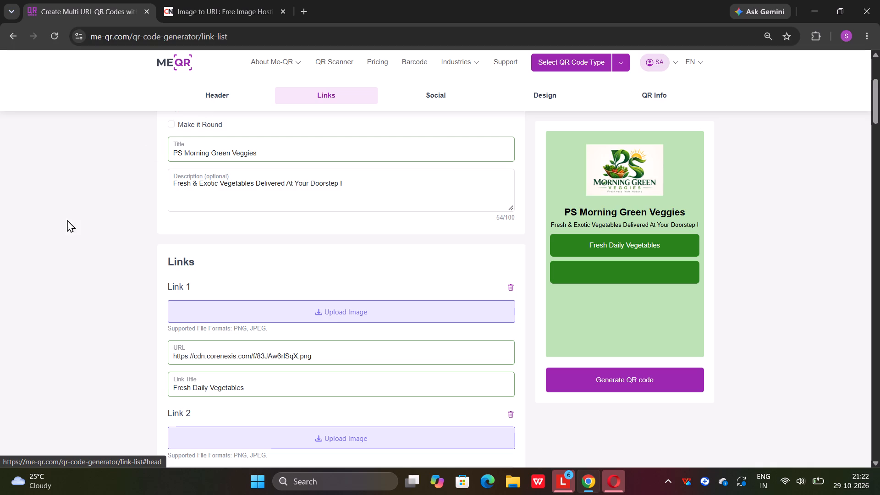
scroll(243, 217, "down", 5)
scroll(260, 225, "up", 4)
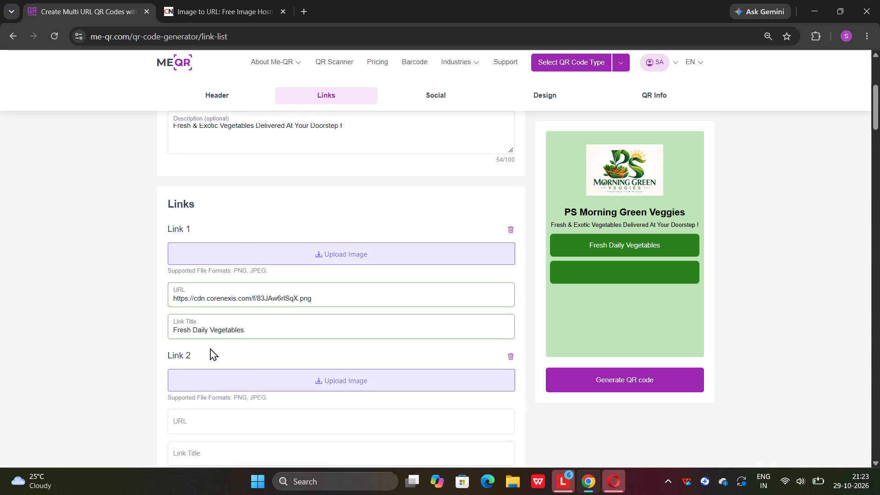
left_click_drag(246, 335, 122, 330)
left_click(118, 315)
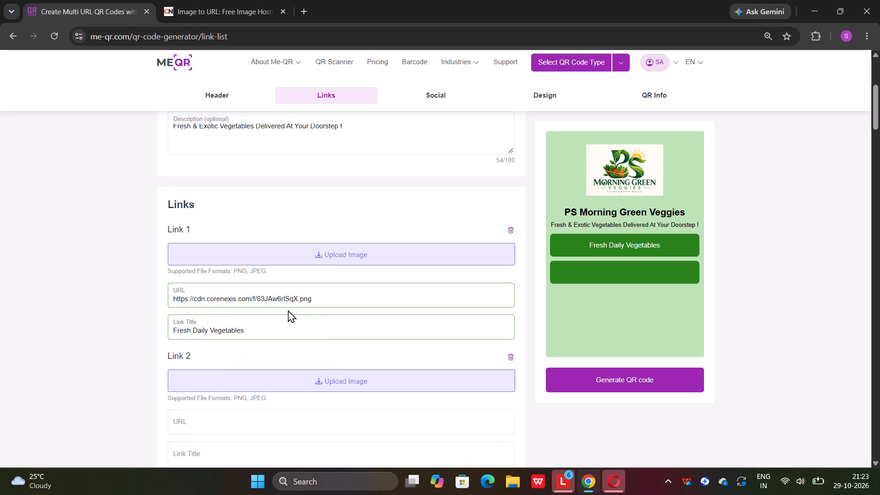
left_click_drag(319, 305, 137, 291)
left_click(138, 297)
scroll(283, 295, "down", 3)
scroll(362, 277, "down", 2)
scroll(352, 283, "up", 2)
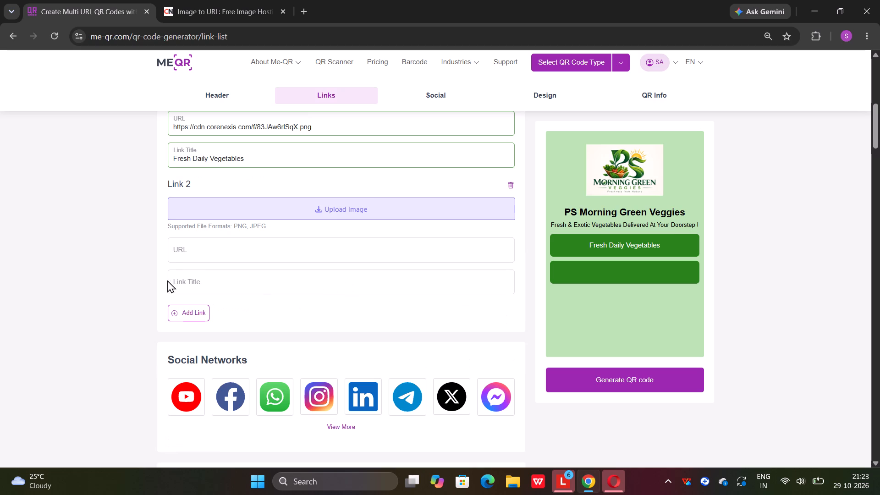
left_click_drag(213, 253, 171, 251)
left_click(151, 255)
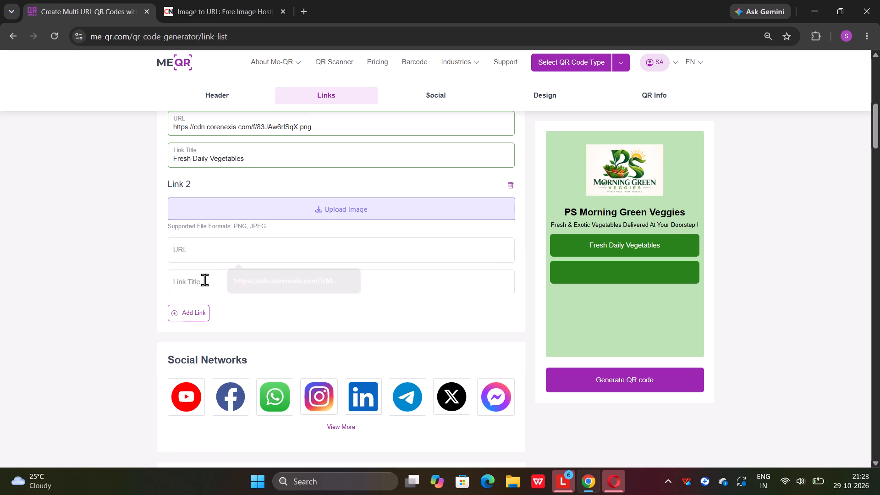
left_click(204, 280)
left_click(104, 289)
Recheck Link 1's URL and title and look over the fields of the Link 2 entry.
scroll(179, 240, "up", 2)
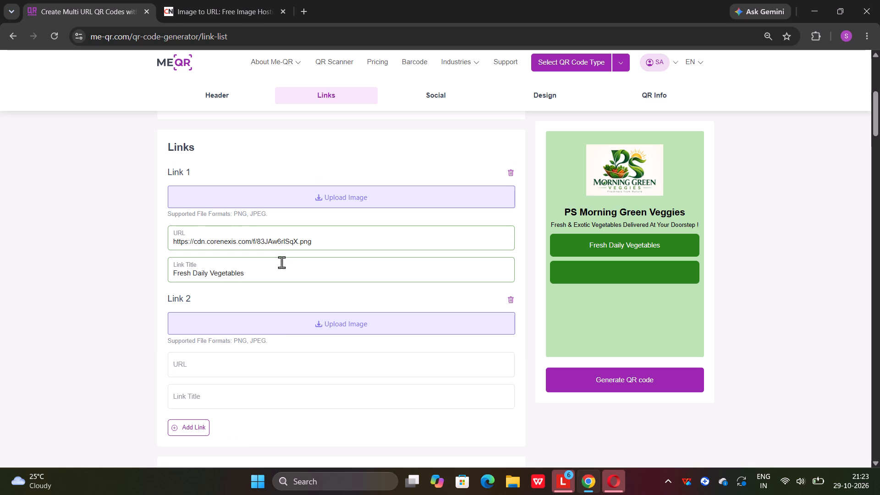
left_click(289, 242)
left_click_drag(339, 241, 149, 240)
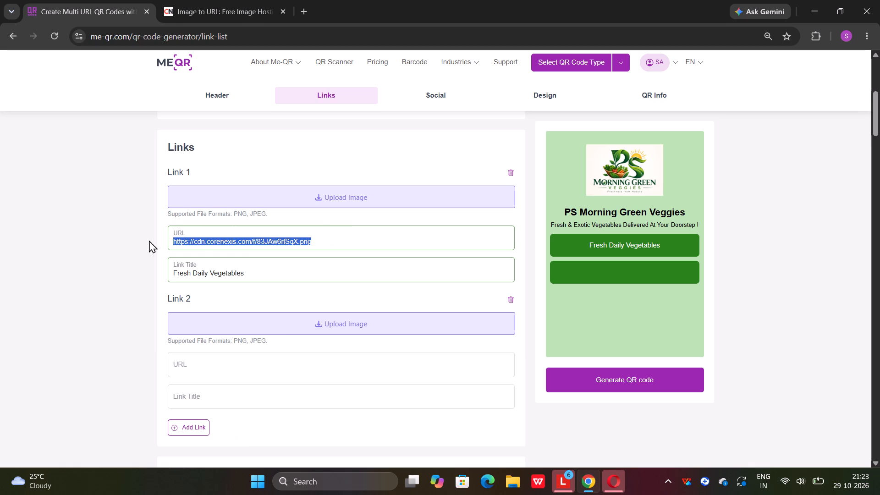
left_click_drag(149, 240, 105, 247)
left_click(139, 250)
left_click_drag(247, 276, 131, 276)
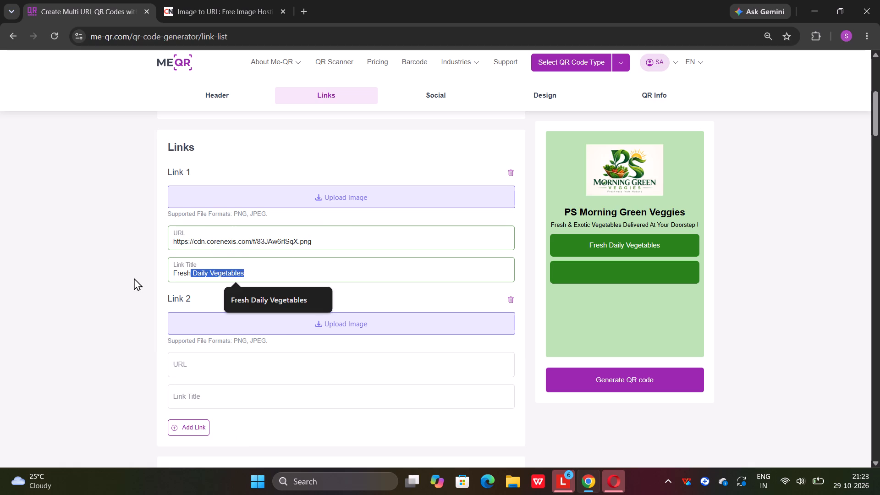
left_click(135, 278)
scroll(230, 275, "down", 3)
scroll(235, 242, "up", 1)
left_click(232, 249)
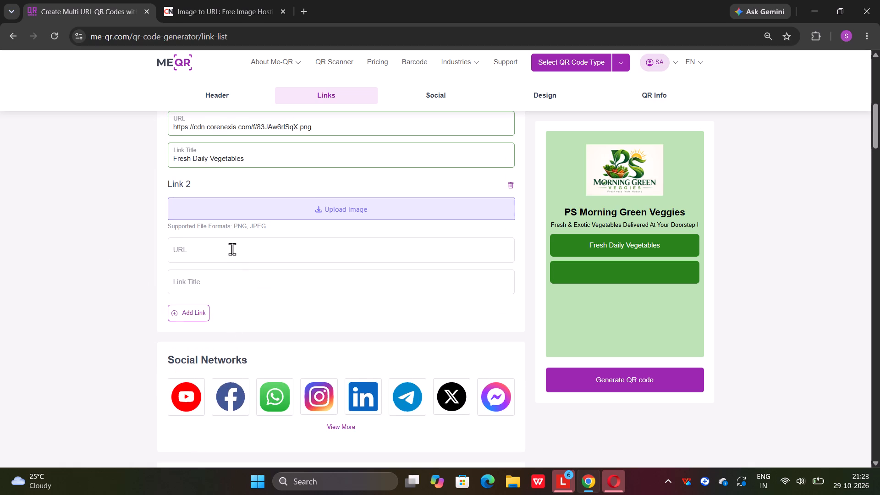
left_click(792, 291)
scroll(361, 274, "up", 3)
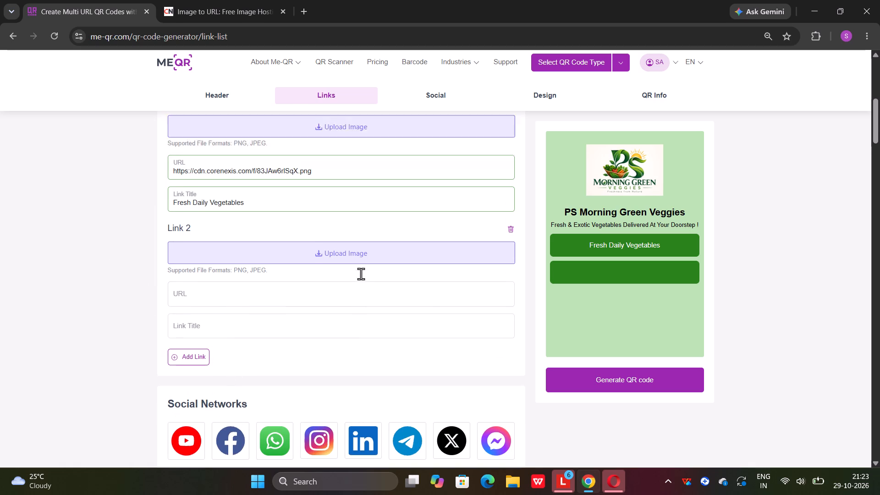
Review the form from the Header through the Links, Social Networks and Design sections to QR Code Information.
scroll(214, 333, "up", 10)
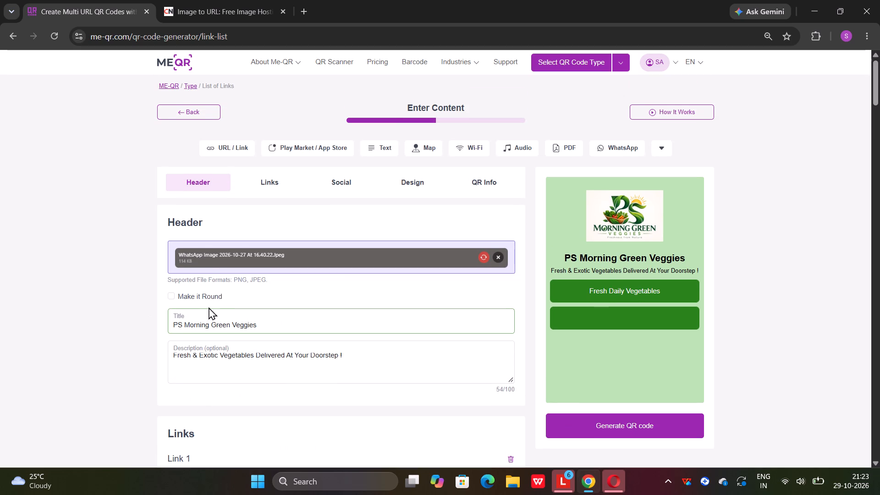
scroll(232, 336, "down", 9)
scroll(290, 330, "down", 10)
scroll(402, 305, "up", 4)
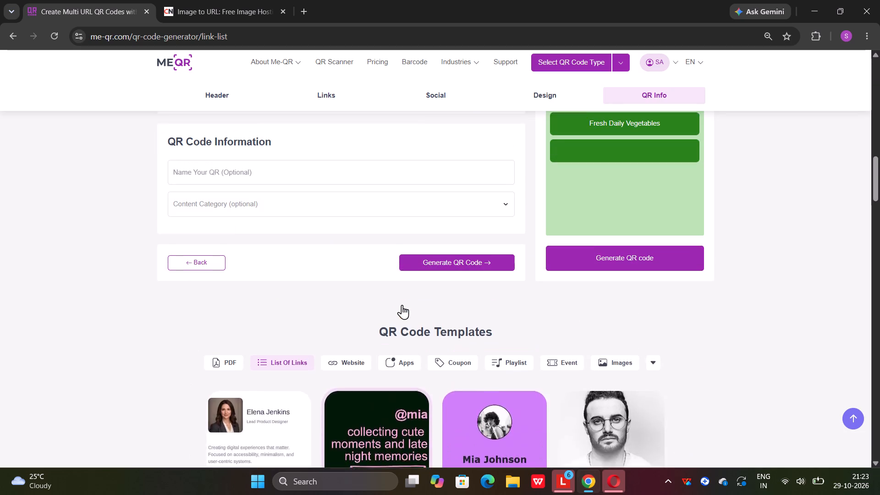
scroll(301, 303, "up", 2)
scroll(388, 284, "up", 9)
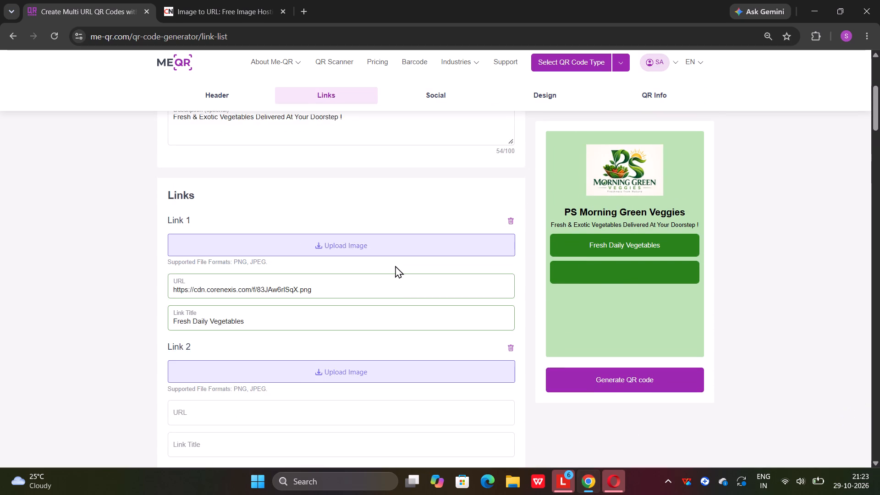
scroll(396, 254, "up", 2)
scroll(287, 286, "down", 15)
scroll(321, 270, "down", 1)
scroll(321, 270, "up", 2)
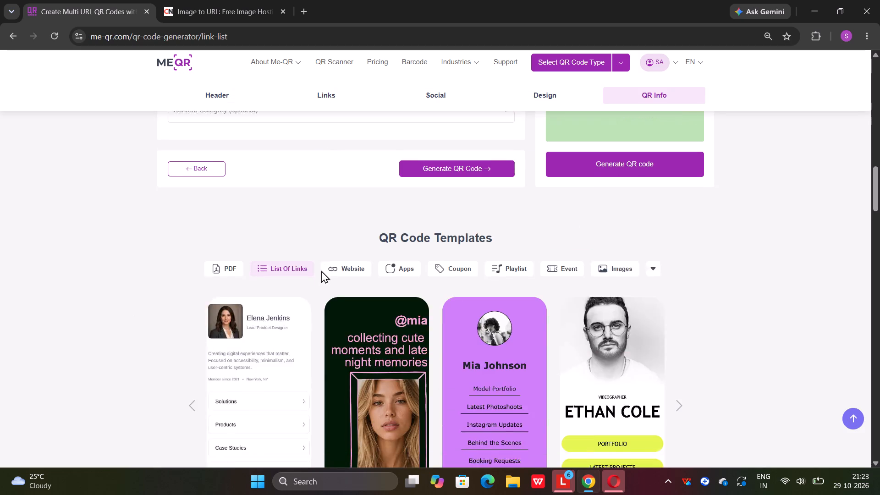
scroll(321, 270, "up", 7)
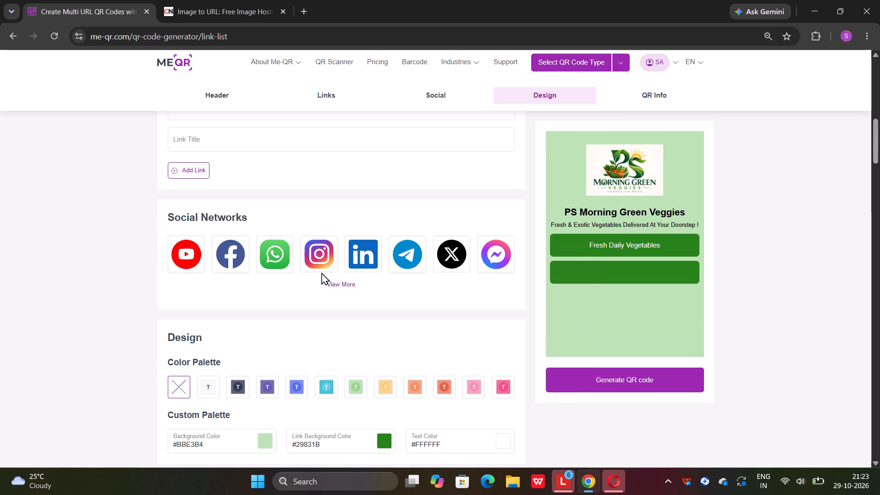
scroll(321, 193, "up", 1)
Examine the URL field of the Link 2 entry and the Social Networks section that follows it.
left_click(194, 193)
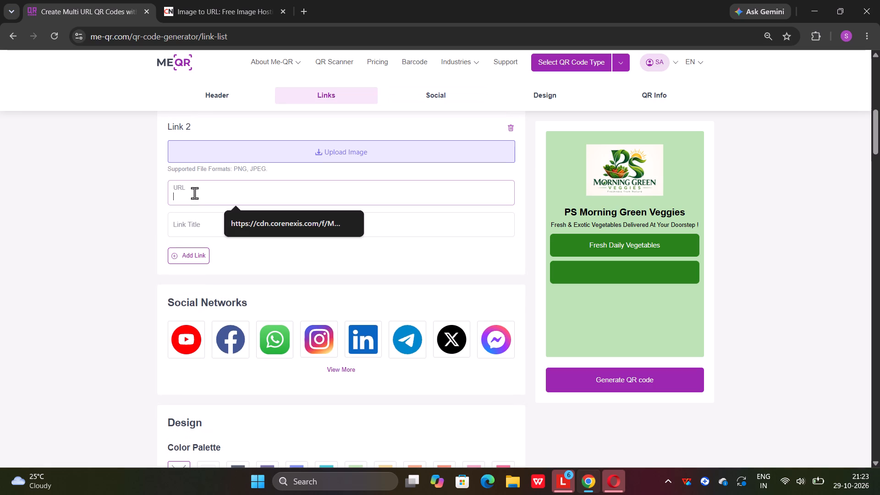
scroll(173, 234, "down", 3)
scroll(210, 247, "up", 3)
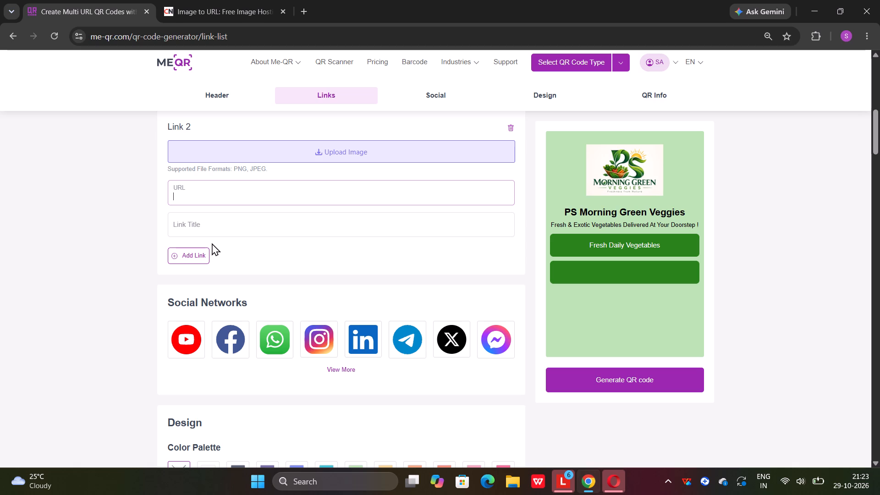
left_click_drag(178, 197, 159, 188)
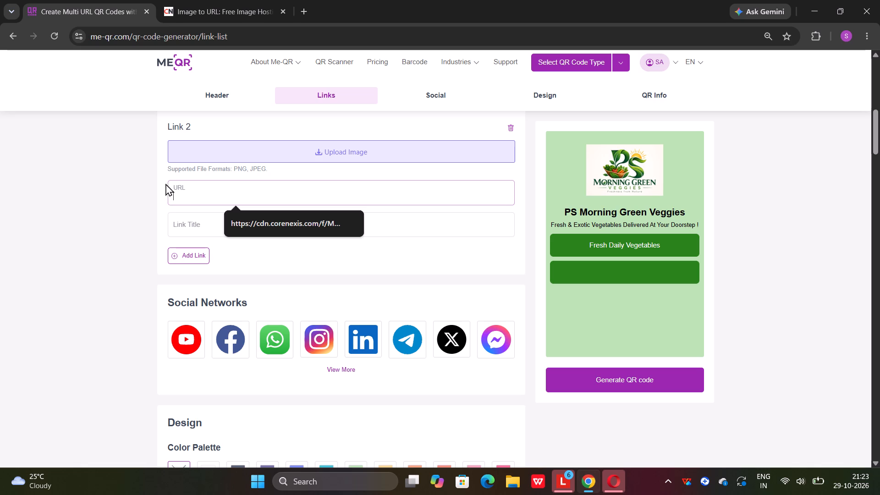
left_click_drag(168, 185, 220, 196)
left_click_drag(436, 201, 435, 201)
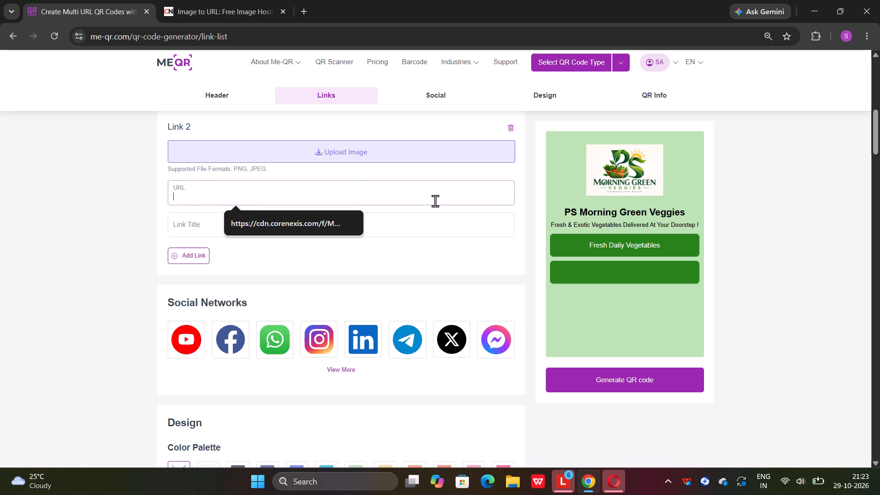
left_click_drag(435, 201, 385, 199)
left_click(61, 218)
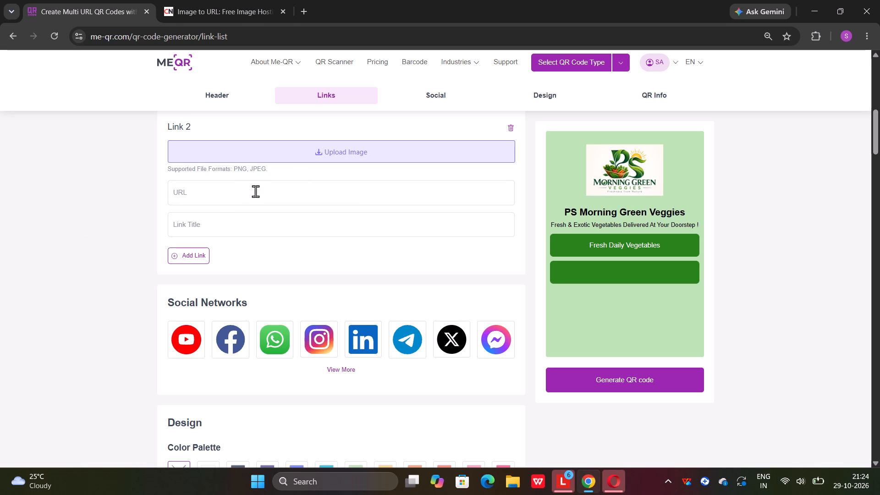
left_click(255, 191)
scroll(187, 195, "down", 1)
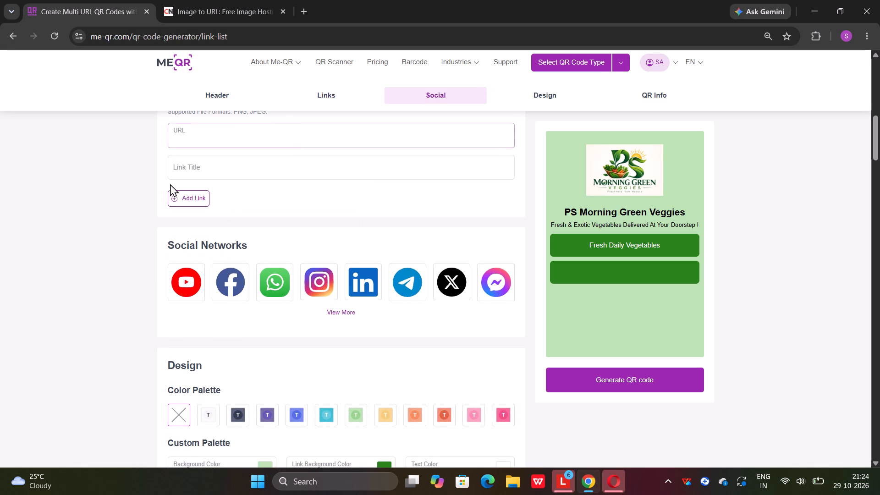
left_click_drag(168, 185, 154, 185)
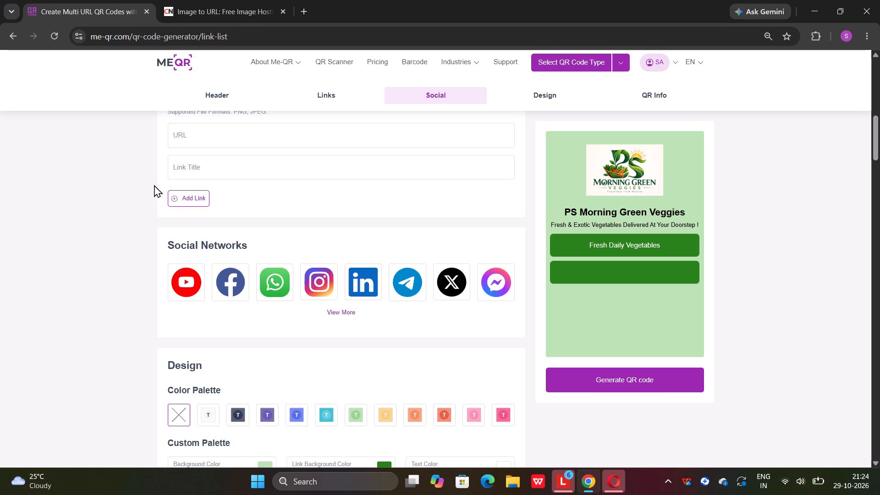
left_click_drag(154, 185, 149, 184)
Compare Link 2's URL field and its suggested address with the URL and title entered for Link 1.
scroll(139, 196, "up", 8)
scroll(203, 364, "down", 4)
scroll(244, 306, "down", 4)
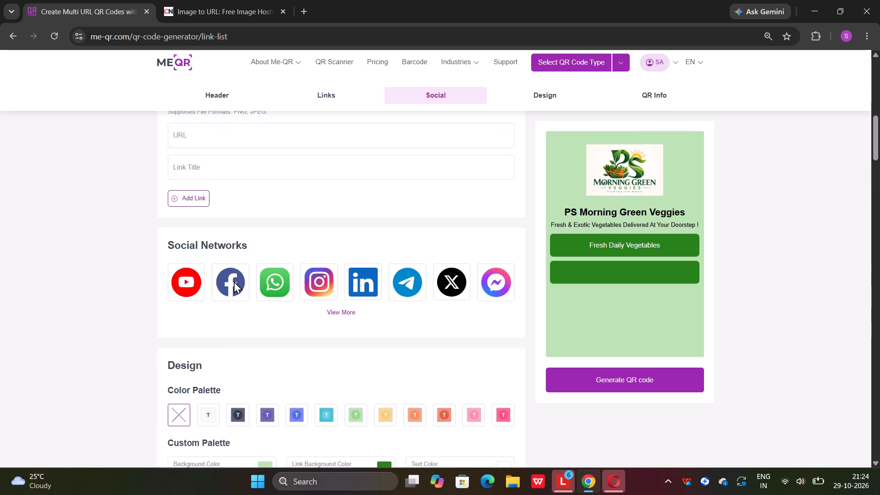
scroll(203, 243, "up", 3)
left_click(186, 305)
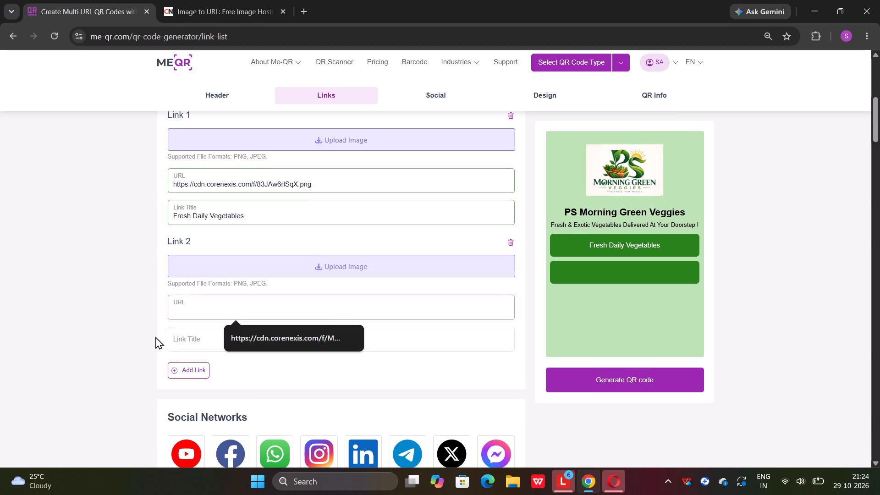
scroll(155, 336, "down", 3)
scroll(140, 306, "up", 3)
left_click_drag(187, 308, 145, 300)
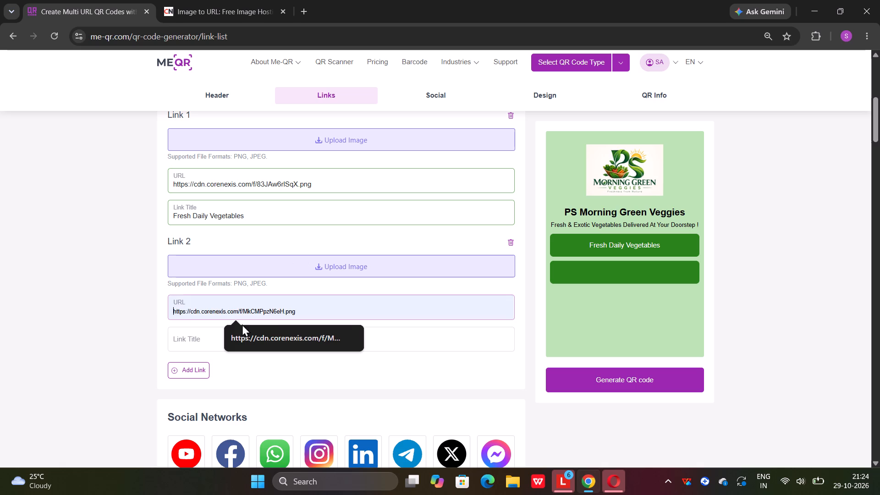
left_click_drag(174, 312, 177, 312)
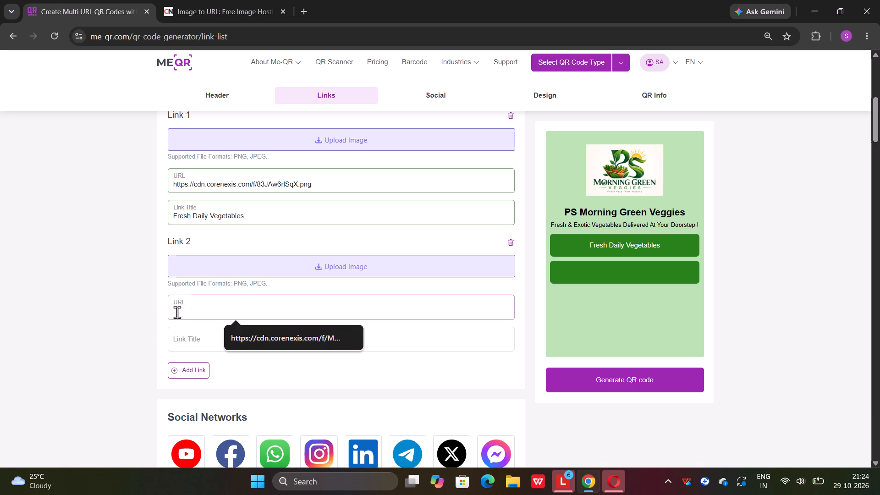
left_click_drag(177, 312, 232, 315)
left_click_drag(276, 313, 210, 311)
Examine Link 2's Link Title and URL fields, along with the Social Networks and Design sections after them.
scroll(169, 313, "down", 3)
scroll(179, 250, "up", 2)
left_click_drag(183, 282, 186, 282)
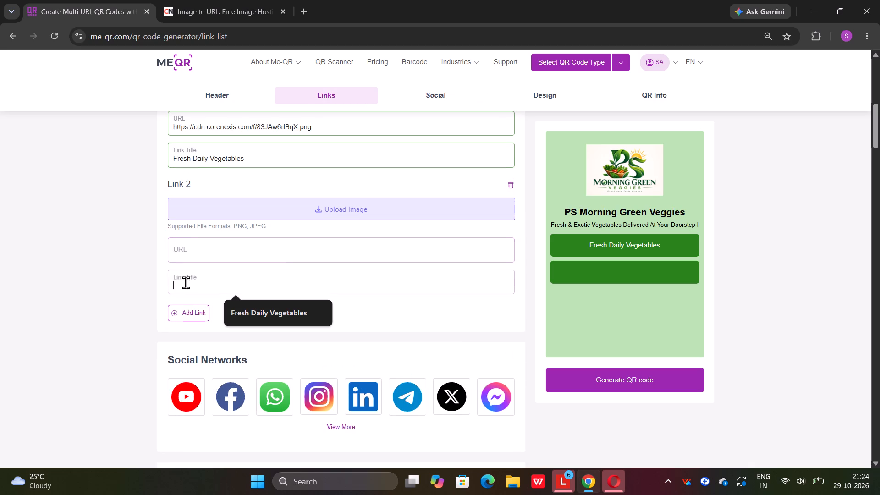
left_click_drag(186, 282, 198, 283)
left_click(110, 259)
scroll(167, 247, "down", 2)
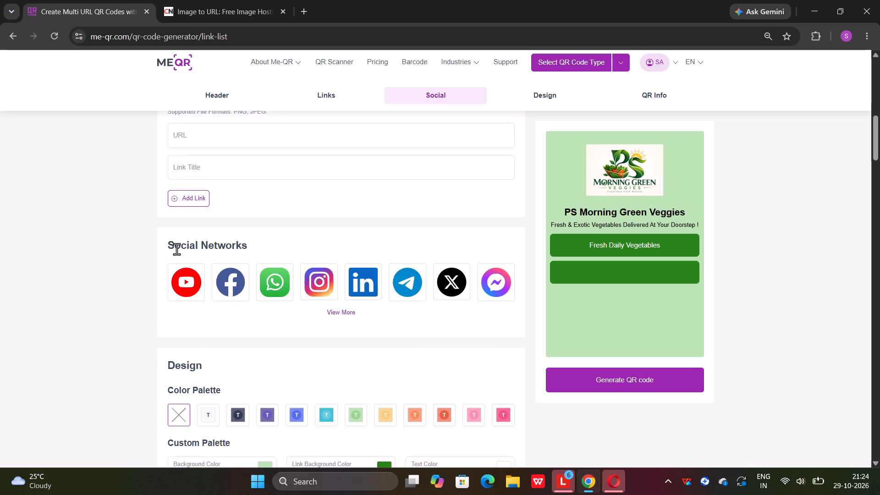
scroll(167, 251, "up", 2)
left_click_drag(180, 253, 197, 253)
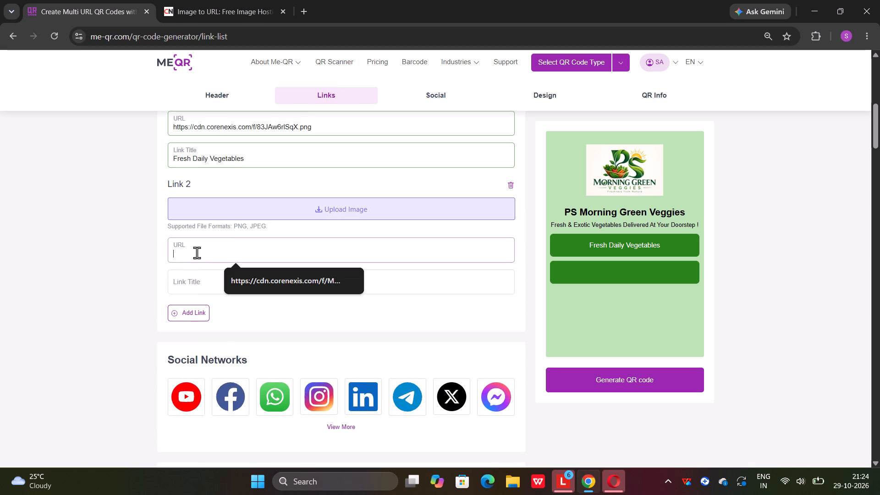
left_click_drag(197, 253, 223, 253)
scroll(239, 251, "down", 2)
scroll(167, 255, "up", 2)
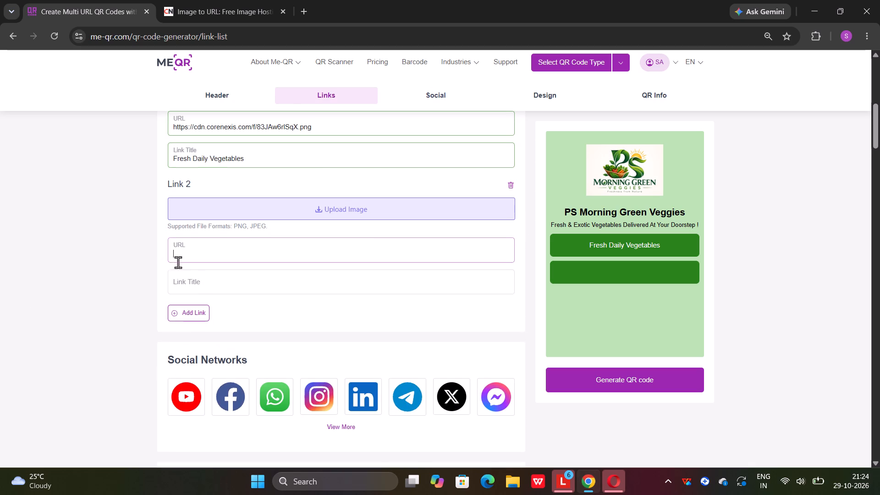
left_click_drag(177, 286, 206, 287)
scroll(151, 291, "down", 3)
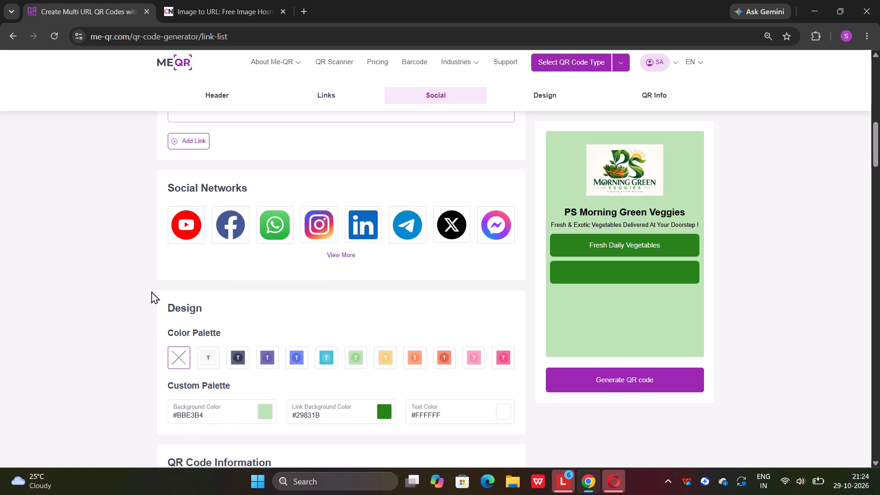
scroll(151, 291, "up", 3)
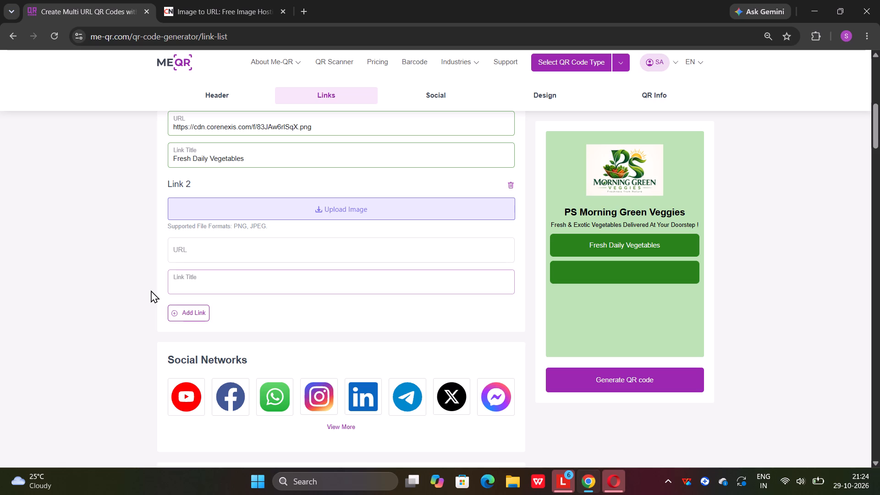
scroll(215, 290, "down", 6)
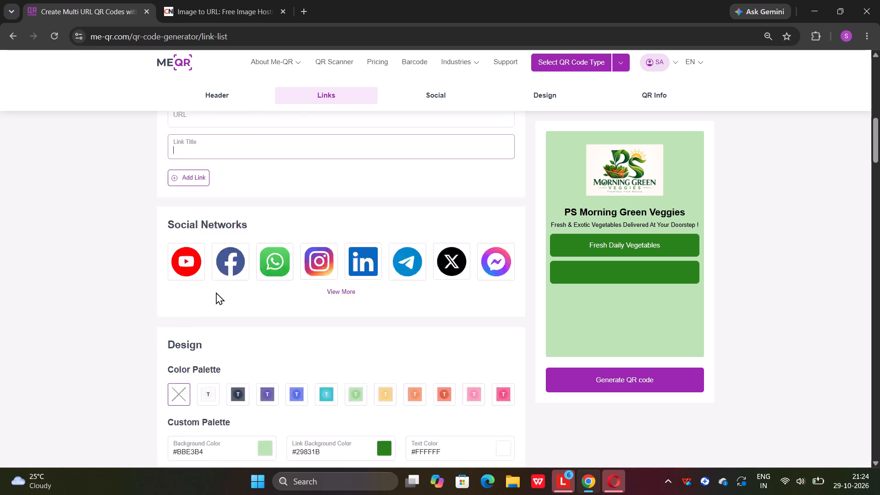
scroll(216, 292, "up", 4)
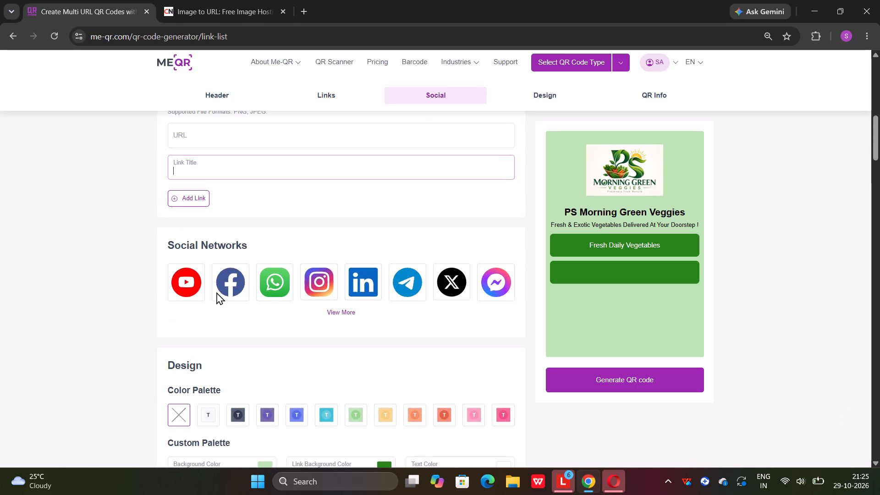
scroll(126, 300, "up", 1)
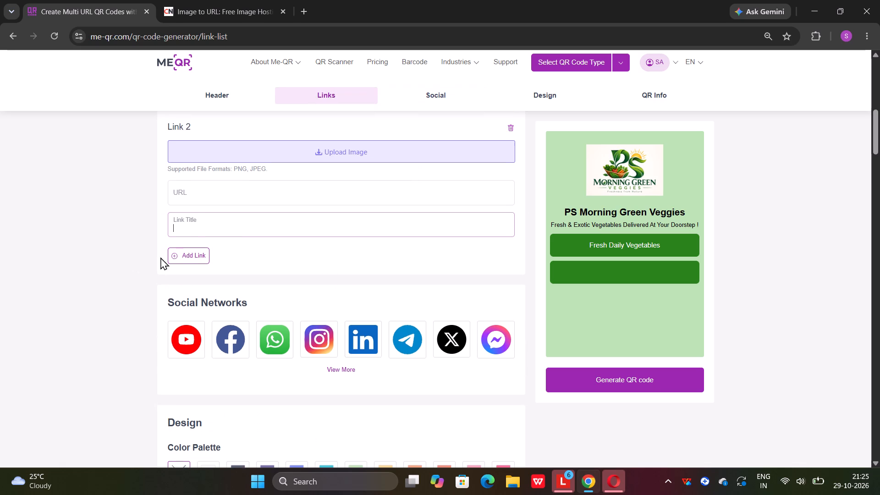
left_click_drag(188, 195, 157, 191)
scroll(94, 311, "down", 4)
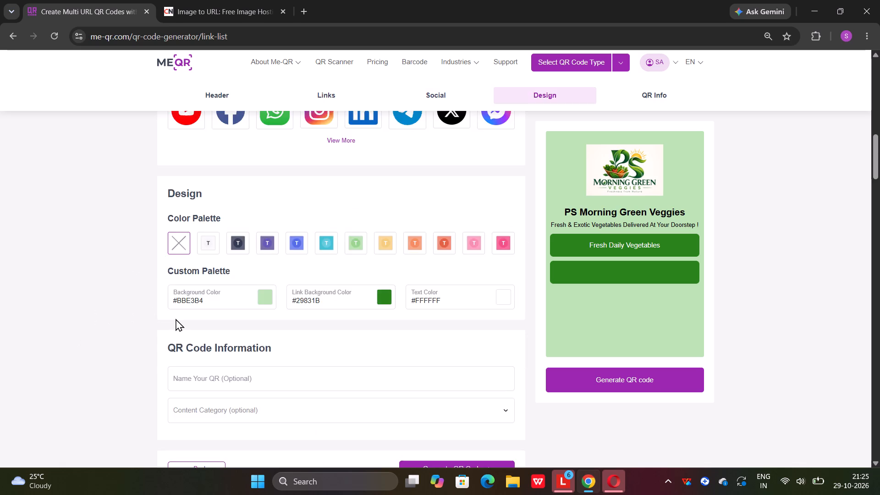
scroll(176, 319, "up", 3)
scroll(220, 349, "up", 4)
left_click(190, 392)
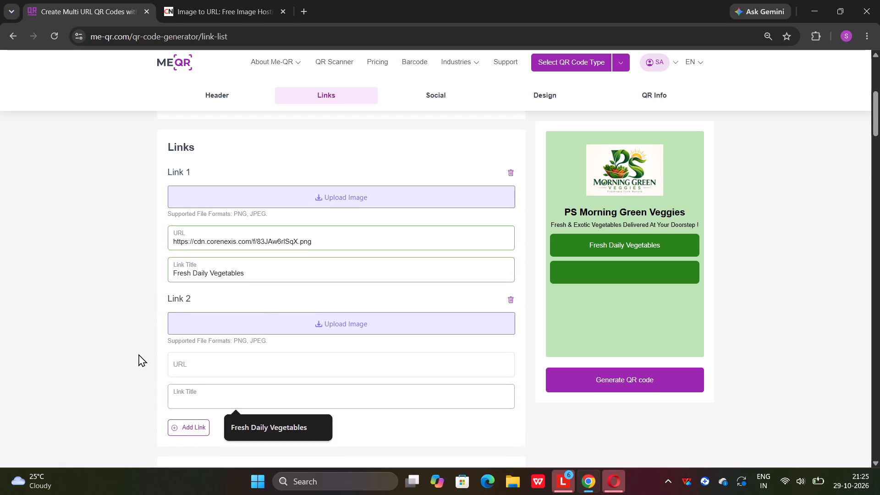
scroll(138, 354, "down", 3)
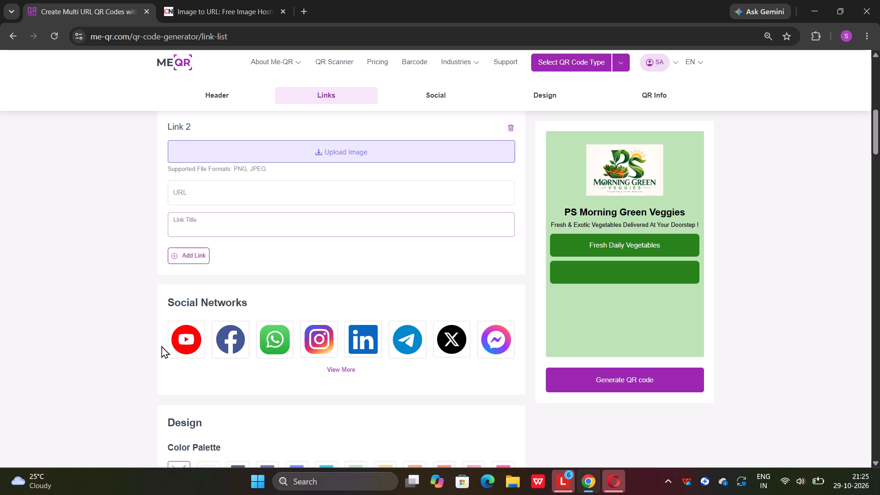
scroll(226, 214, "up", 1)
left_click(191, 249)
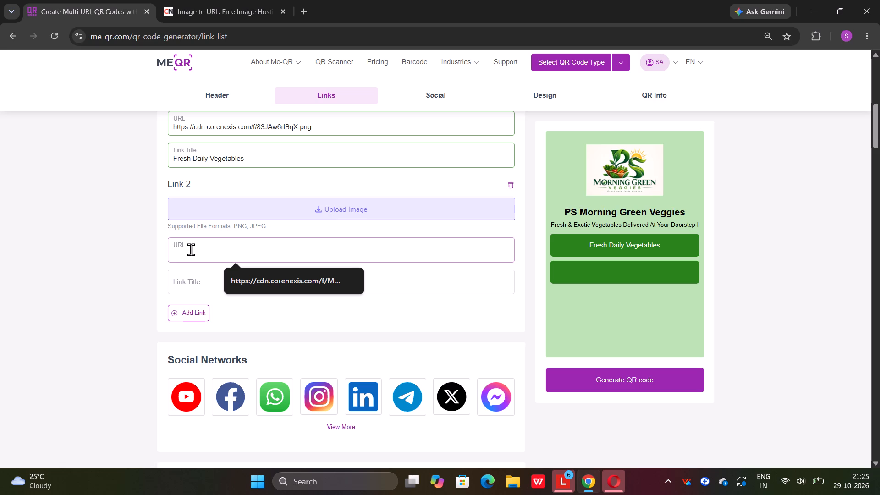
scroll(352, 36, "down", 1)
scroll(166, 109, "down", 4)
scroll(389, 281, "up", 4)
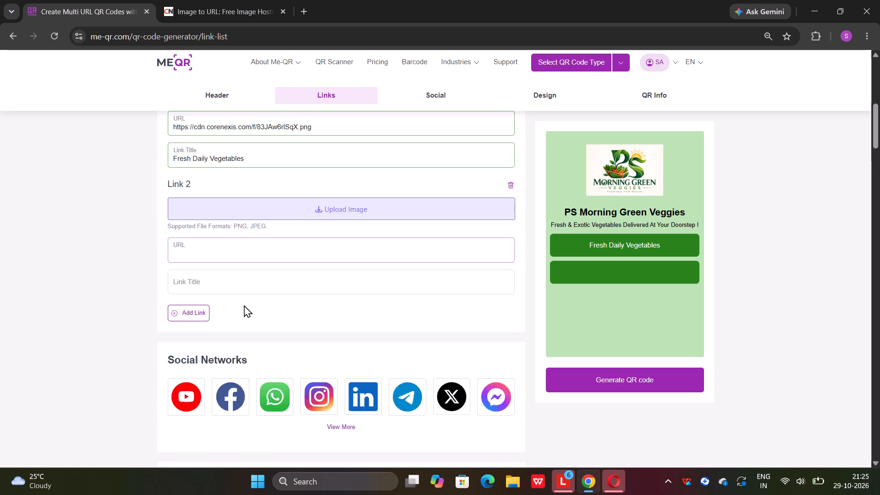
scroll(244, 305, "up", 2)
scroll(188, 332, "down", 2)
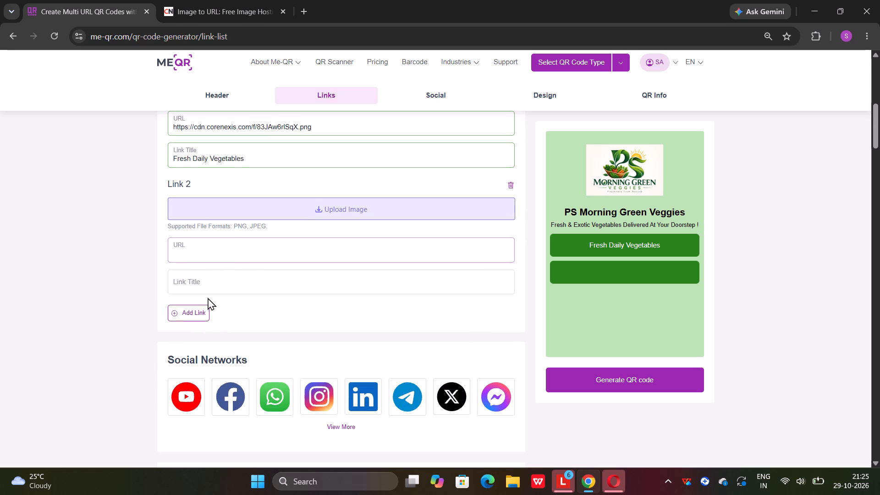
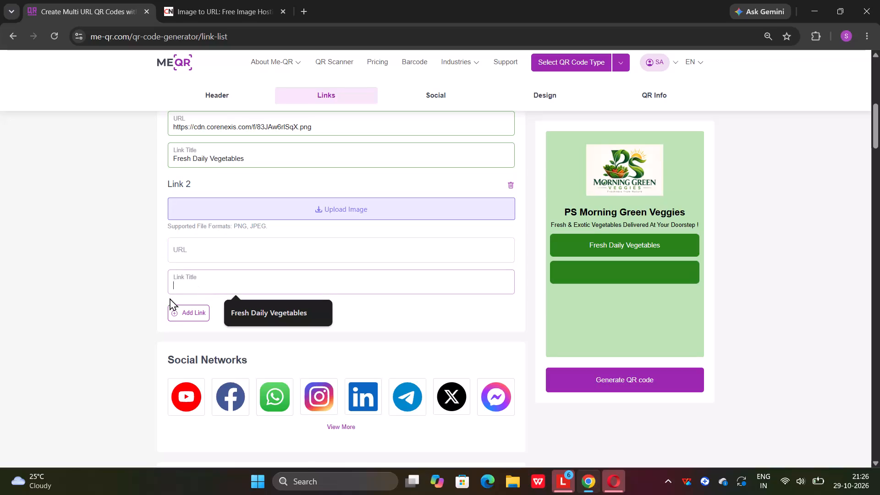
View the expanded set of social network logotypes and close it without choosing any.
scroll(189, 303, "down", 5)
scroll(272, 317, "down", 6)
scroll(272, 317, "up", 9)
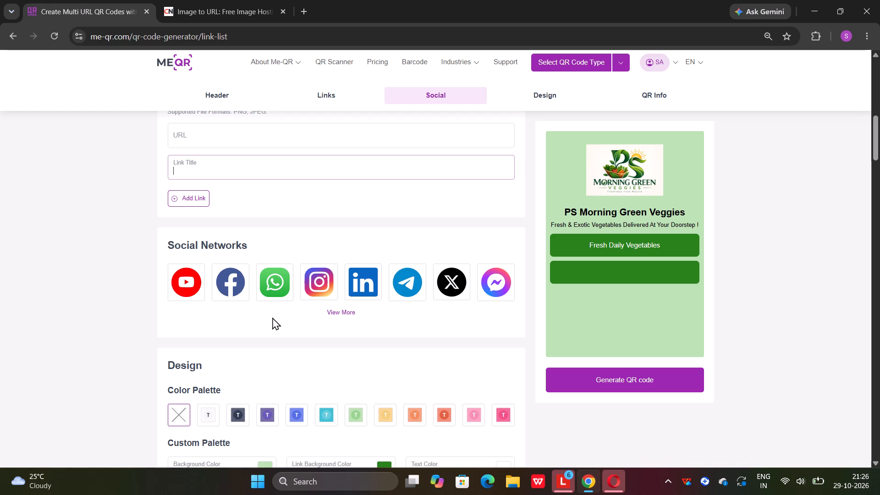
left_click(345, 315)
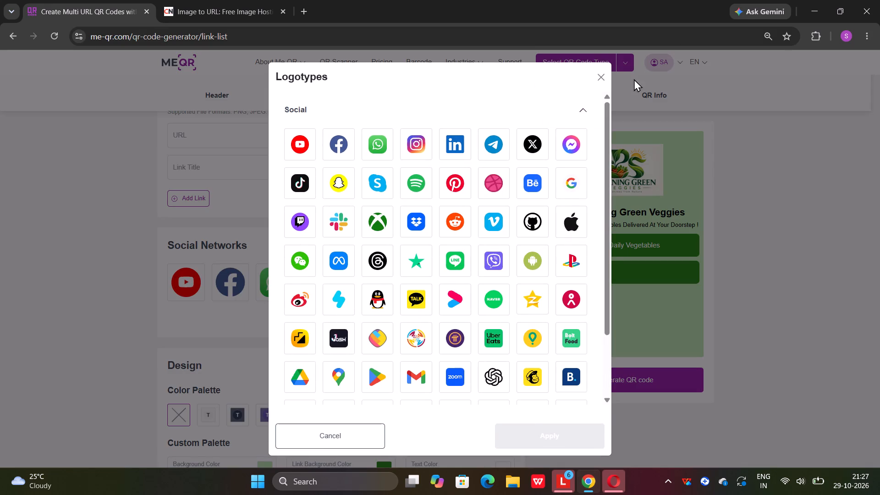
left_click(599, 82)
Compare Link 1's URL and title with Link 2's URL and Link Title fields.
scroll(434, 337, "up", 2)
scroll(181, 326, "up", 2)
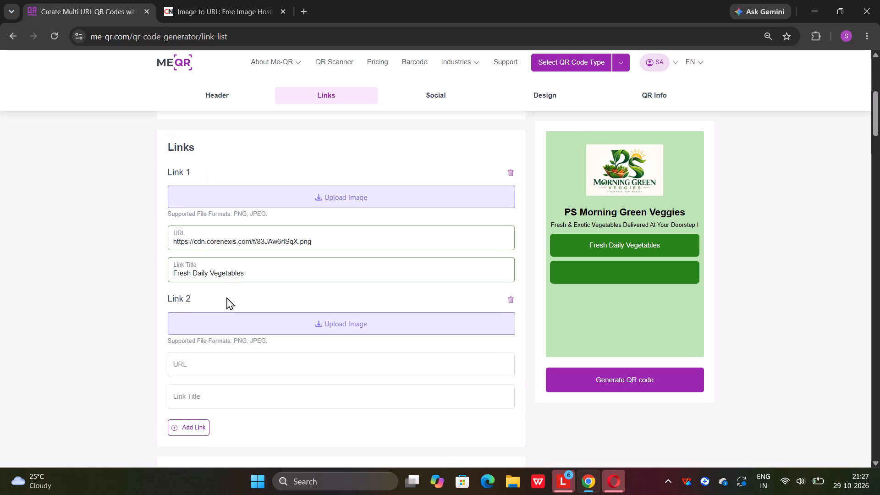
left_click_drag(254, 270, 157, 271)
left_click(152, 281)
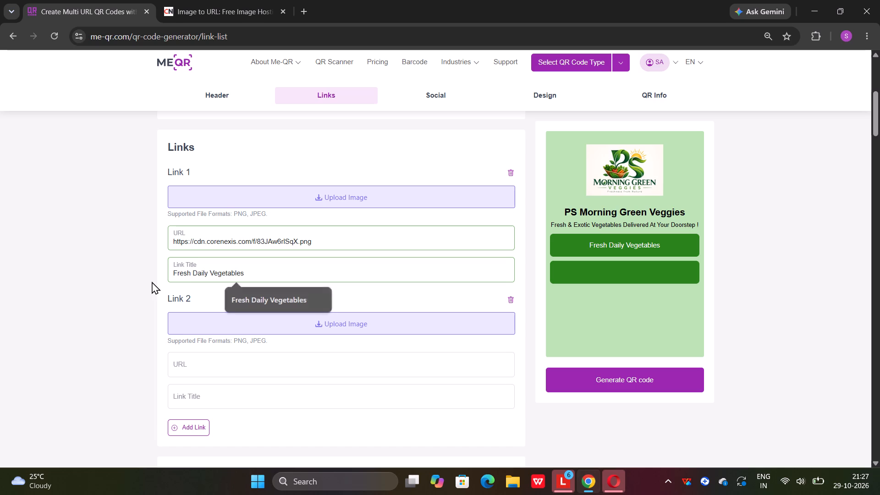
scroll(183, 369, "down", 1)
left_click(197, 313)
scroll(168, 341, "down", 2)
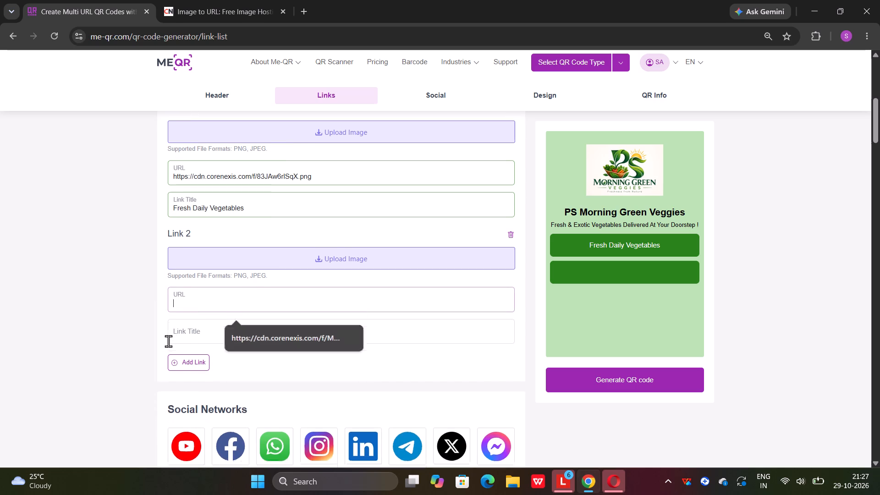
scroll(168, 341, "down", 1)
scroll(168, 341, "up", 1)
left_click(208, 235)
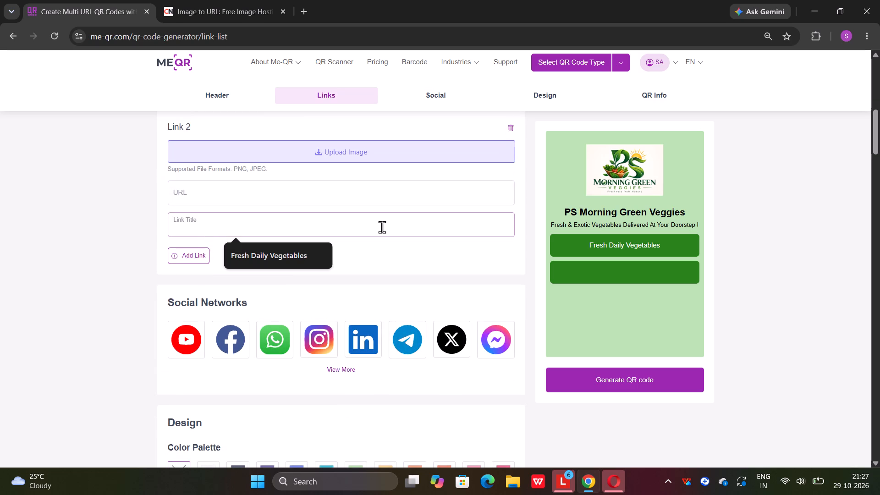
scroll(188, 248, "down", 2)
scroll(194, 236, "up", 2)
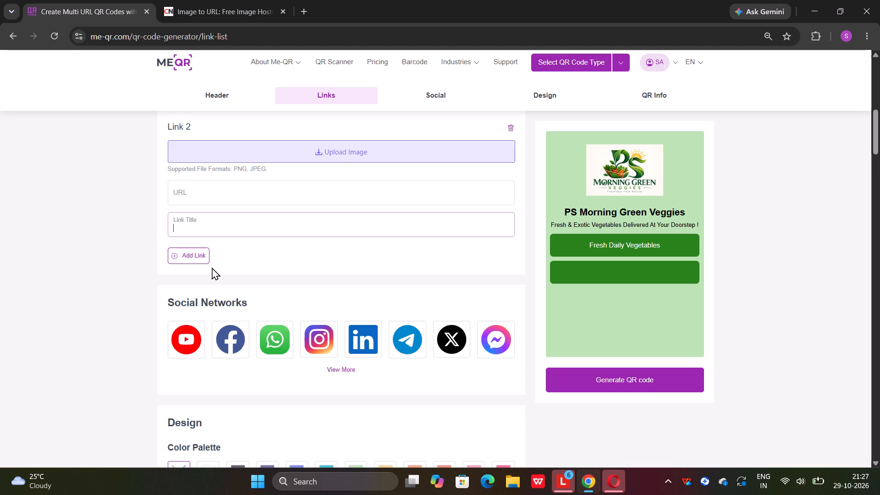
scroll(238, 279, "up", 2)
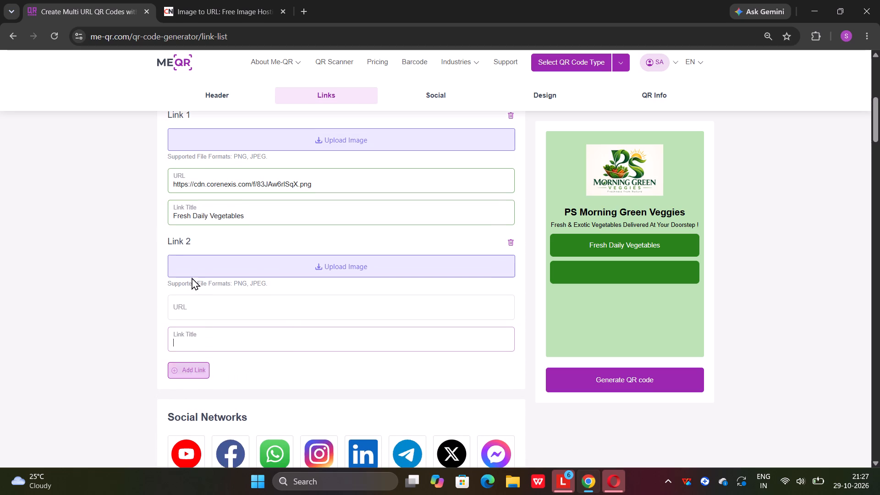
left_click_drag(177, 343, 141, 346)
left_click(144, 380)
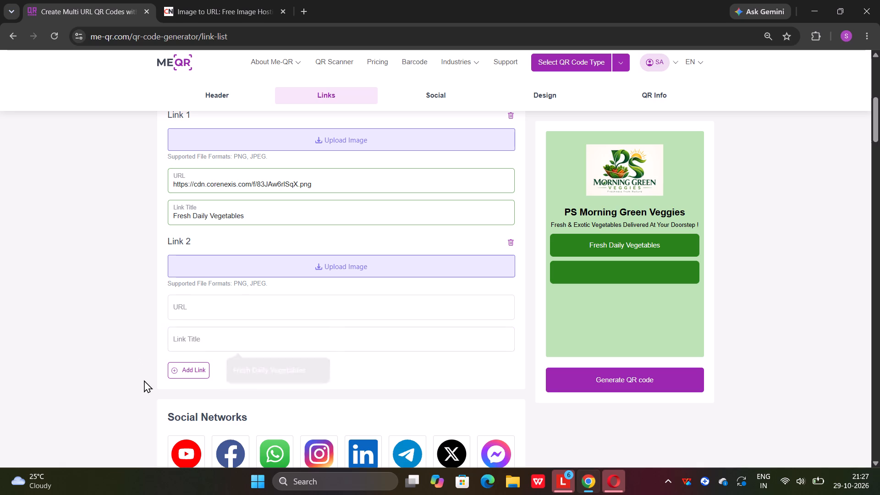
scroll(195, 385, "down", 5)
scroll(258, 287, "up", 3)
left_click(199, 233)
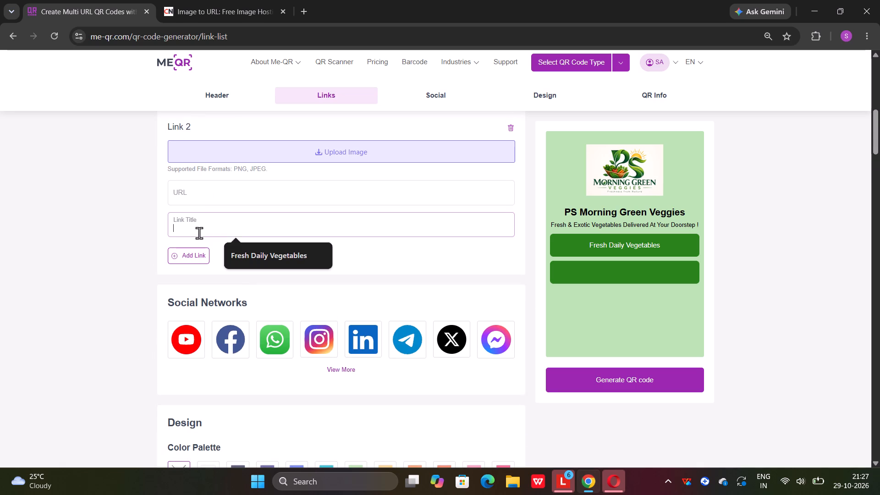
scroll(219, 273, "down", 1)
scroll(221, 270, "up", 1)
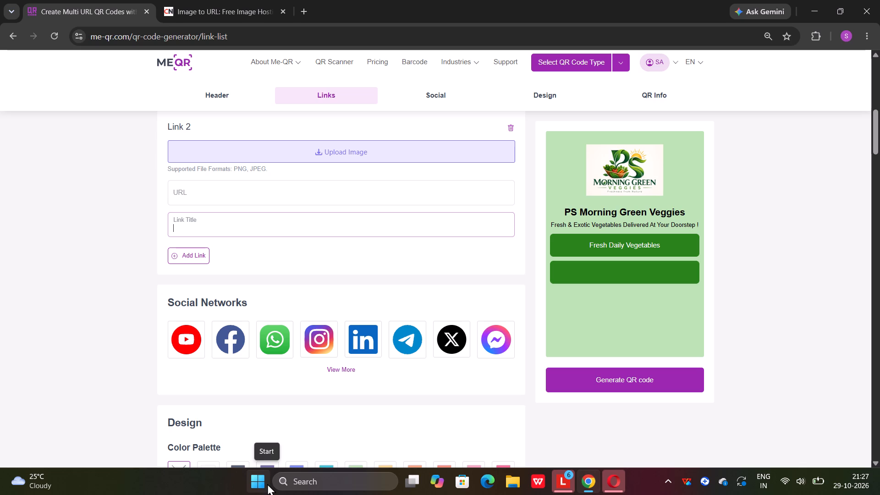
Examine Link 2's URL and Link Title fields, along with the Social Networks section and the Design section's custom palette.
scroll(261, 236, "up", 1)
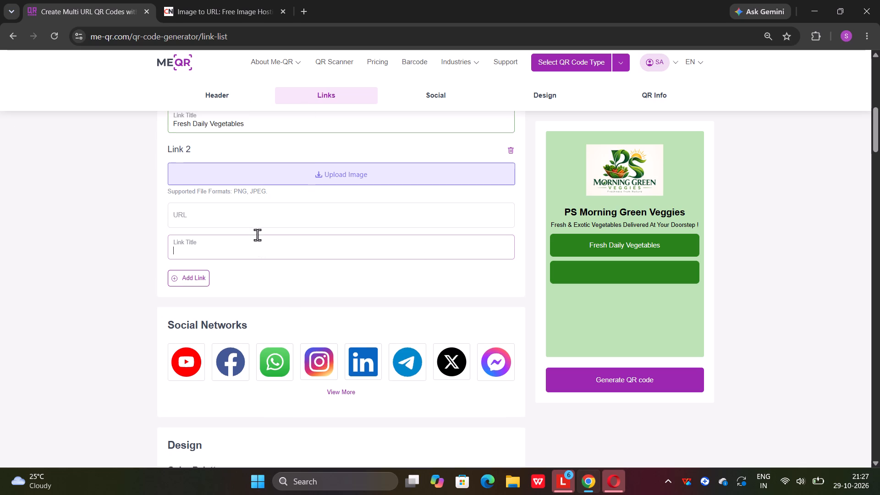
left_click(175, 251)
scroll(97, 235, "down", 2)
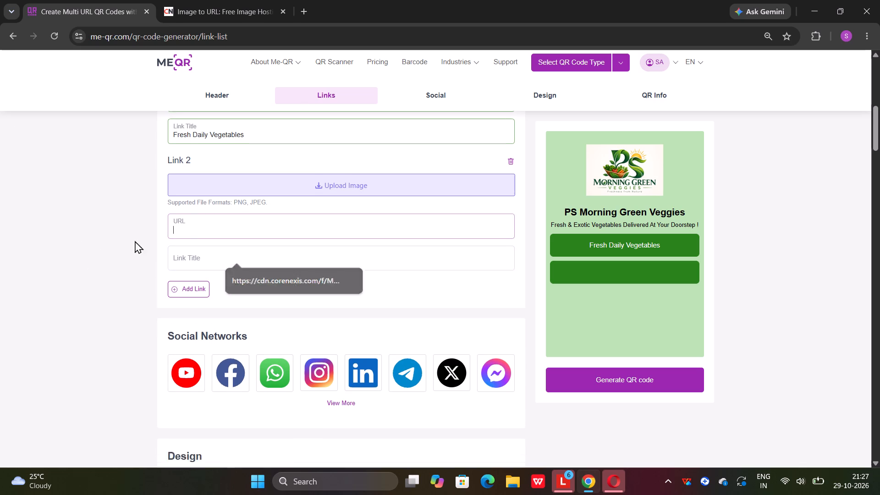
scroll(184, 240, "up", 3)
left_click_drag(198, 310, 163, 312)
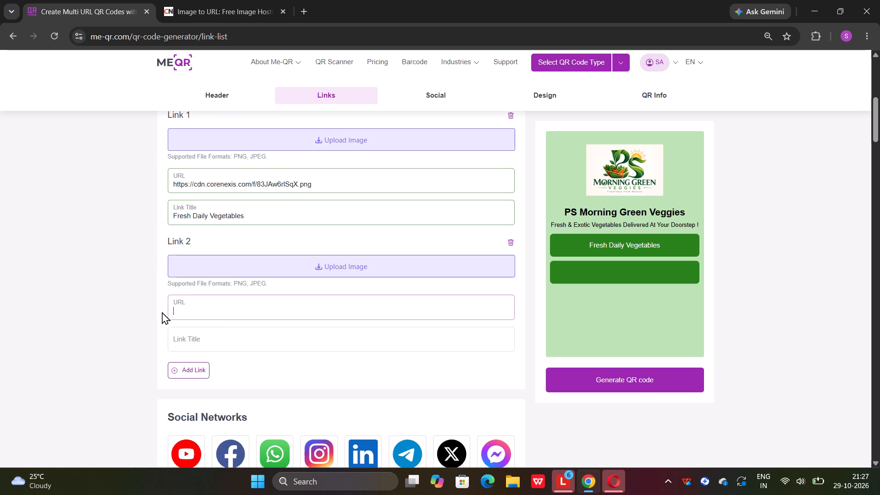
left_click(156, 317)
left_click(183, 346)
scroll(180, 344, "down", 6)
scroll(166, 311, "up", 2)
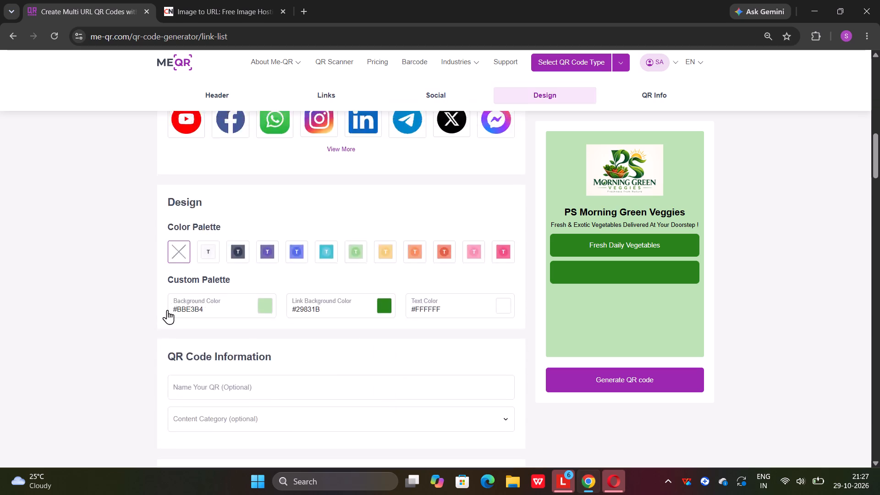
scroll(167, 310, "up", 3)
scroll(184, 318, "down", 2)
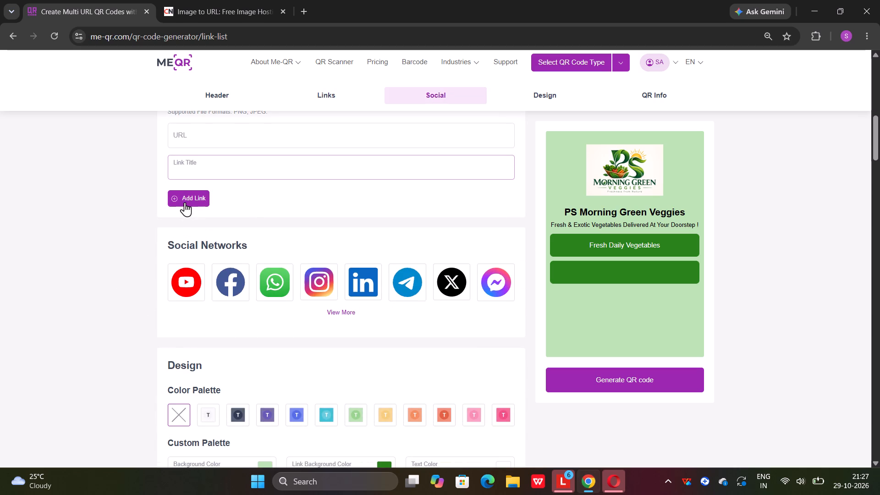
scroll(300, 288, "up", 1)
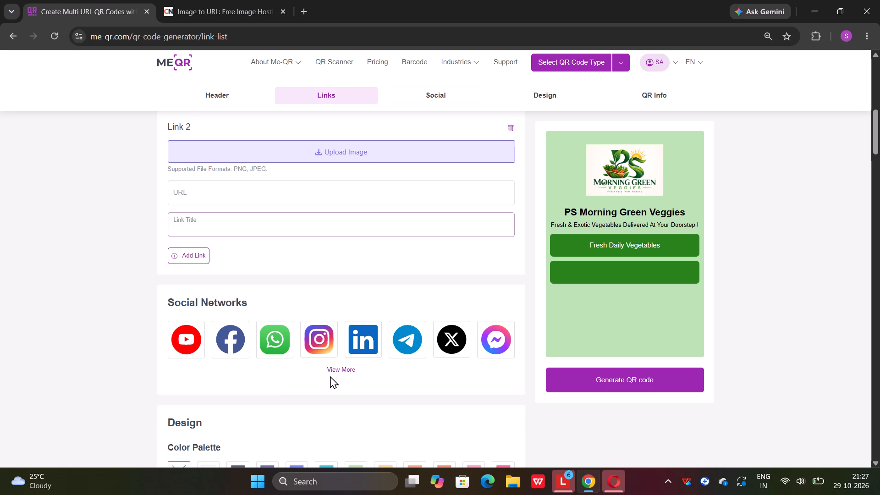
Look through the expanded social logotypes to the end of the list and close it without choosing any.
left_click(338, 367)
scroll(338, 367, "down", 3)
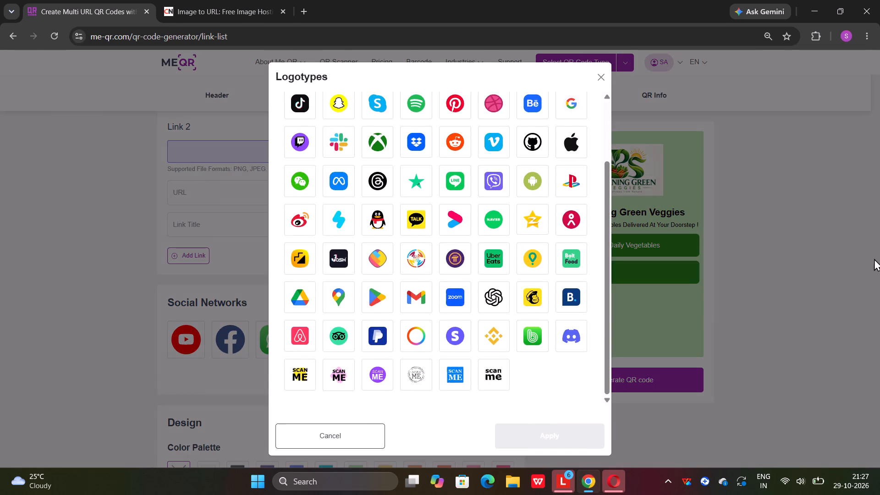
left_click(874, 258)
Review the Header title and description together with the Link 1 and Link 2 entries.
scroll(434, 211, "up", 4)
scroll(405, 254, "up", 5)
scroll(534, 265, "down", 5)
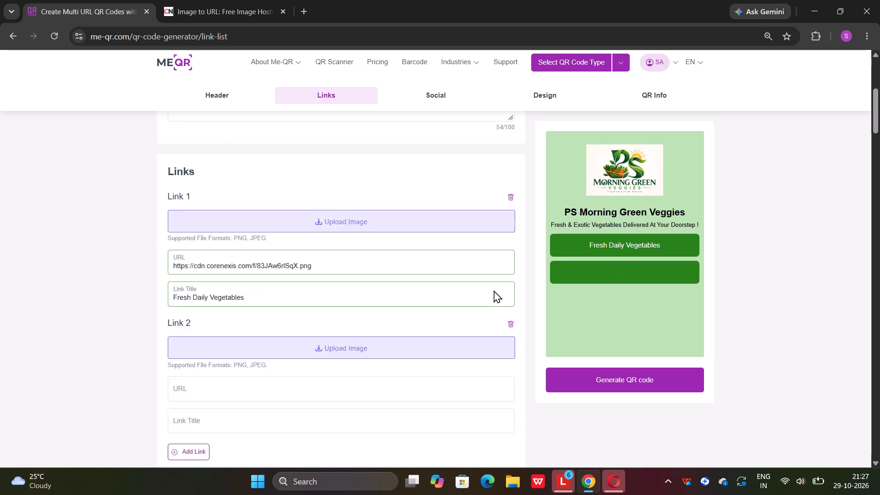
scroll(494, 284, "up", 5)
scroll(416, 301, "down", 4)
scroll(622, 283, "up", 1)
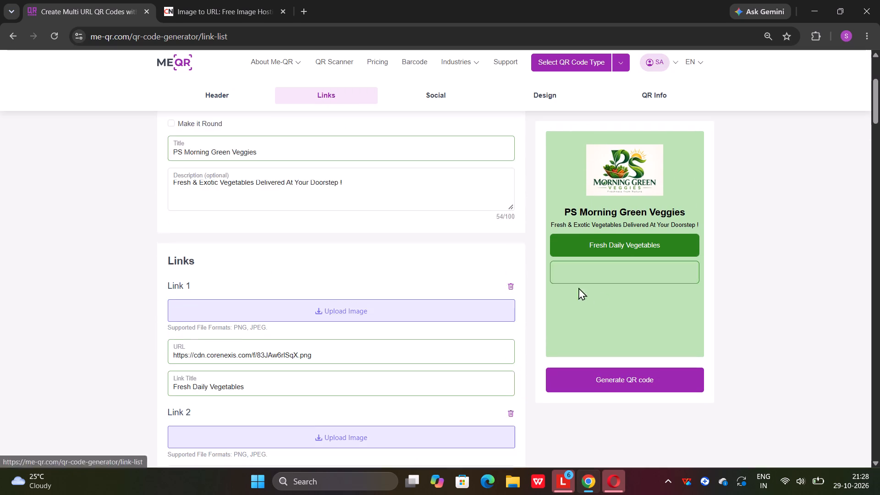
scroll(596, 285, "down", 3)
scroll(436, 280, "up", 4)
scroll(359, 259, "up", 1)
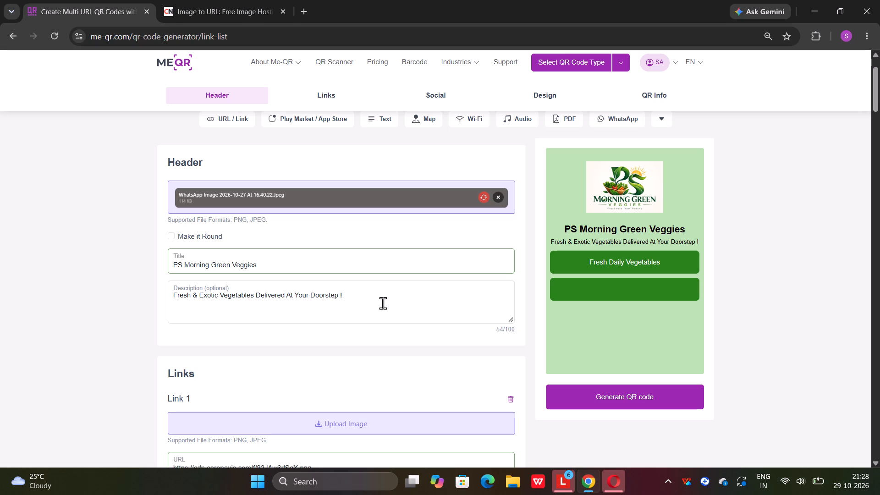
scroll(248, 283, "down", 1)
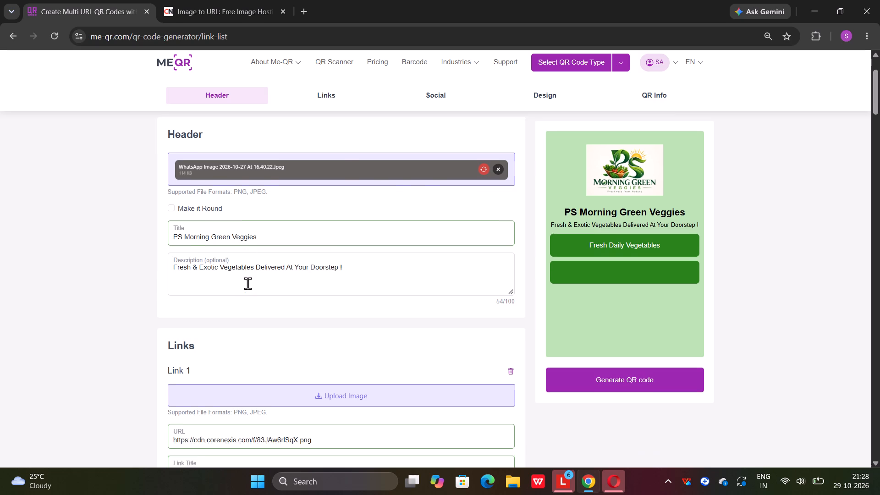
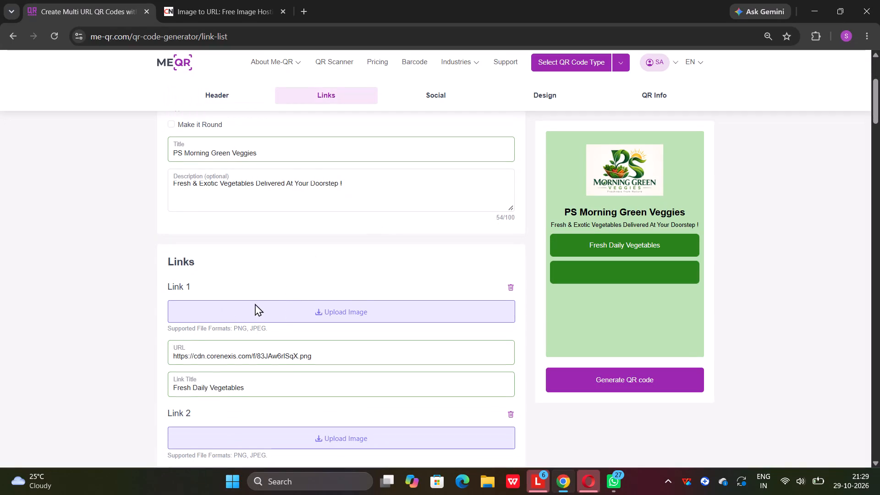
Enter "Exotic" as the opening word in the URL field of Link 2.
scroll(253, 366, "down", 2)
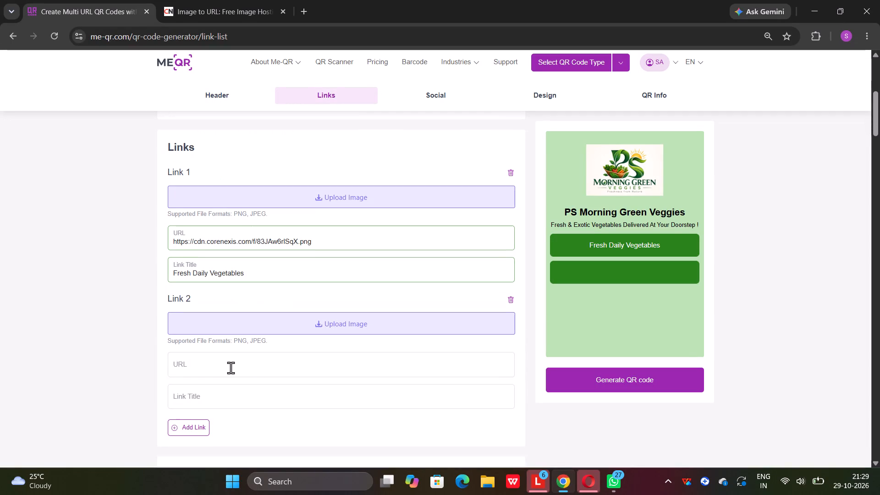
scroll(231, 368, "down", 1)
left_click(229, 313)
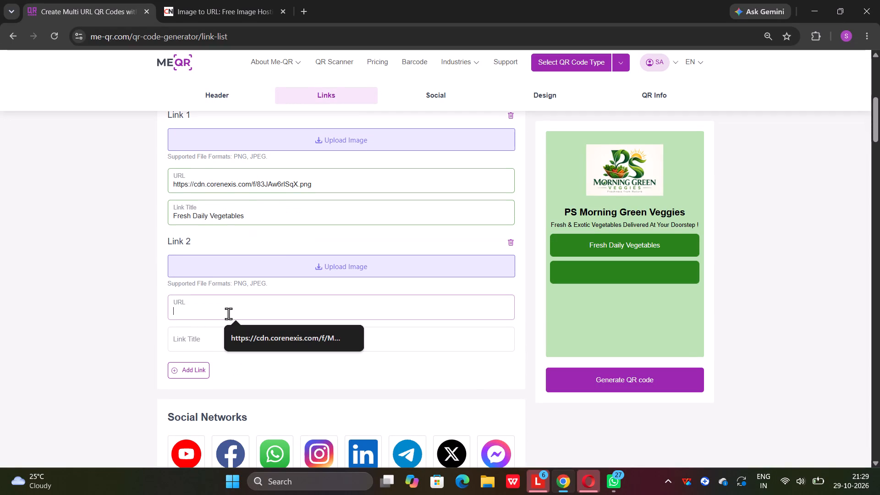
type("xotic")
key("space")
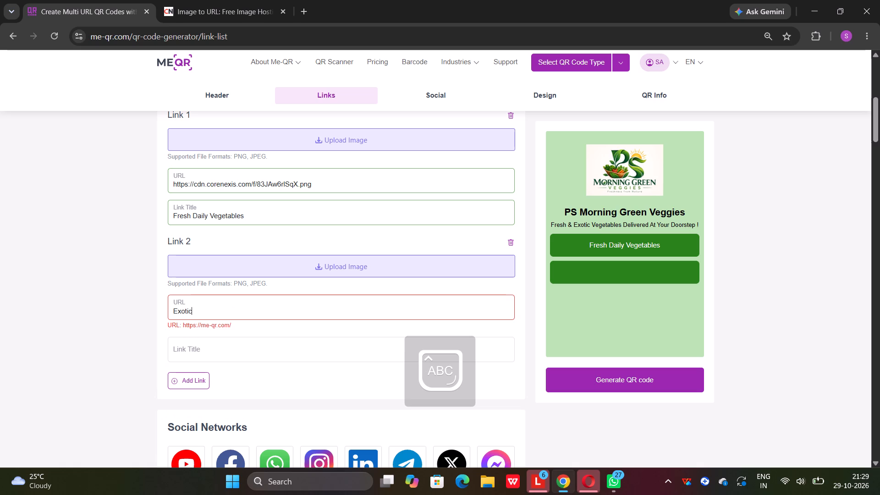
Clear the misplaced text Exotic from Link 2's URL field.
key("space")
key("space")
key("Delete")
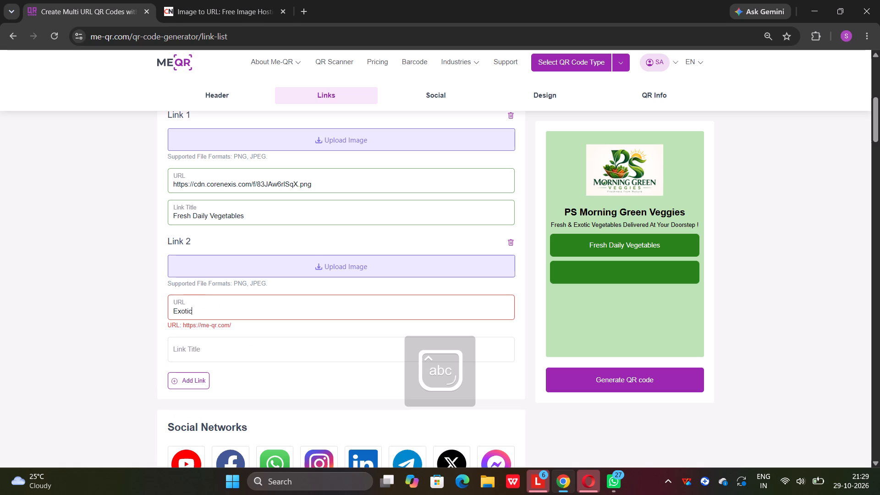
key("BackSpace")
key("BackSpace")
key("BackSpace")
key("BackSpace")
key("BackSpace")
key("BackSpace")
Enter Exotic Vegetables as the Link Title of Link 2.
left_click(221, 345)
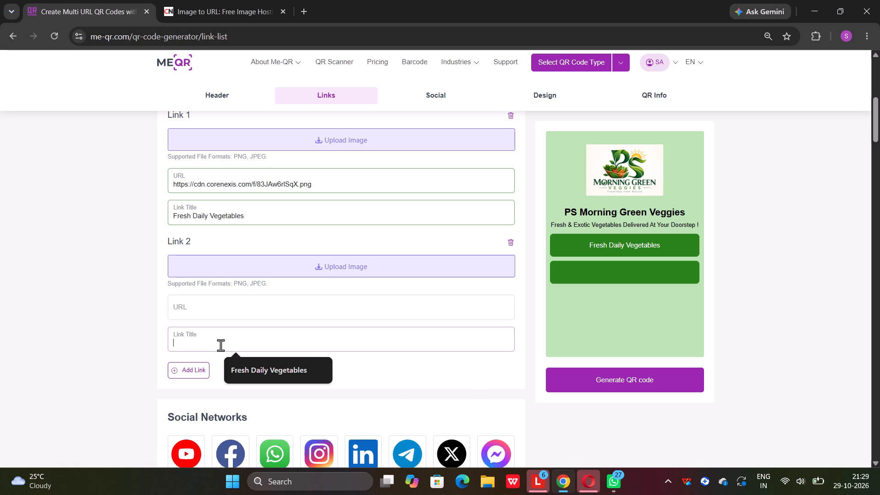
type("xotc")
key("BackSpace")
type("ic")
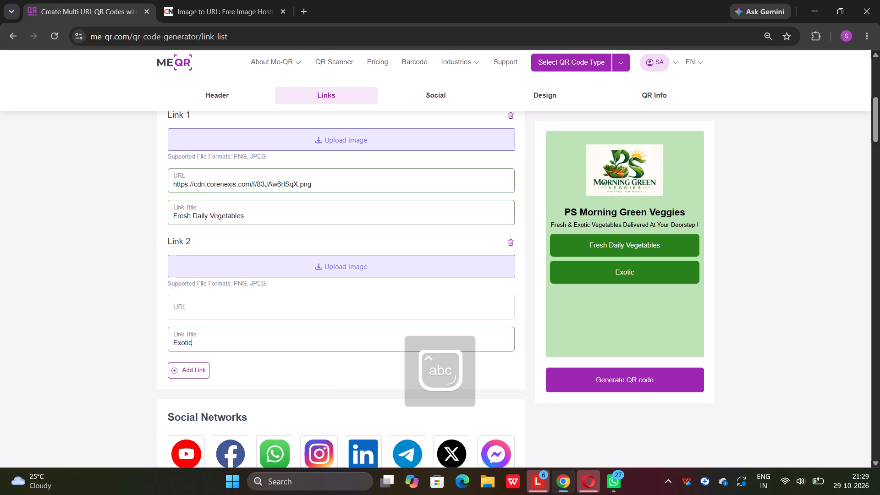
key("space")
type("egetab")
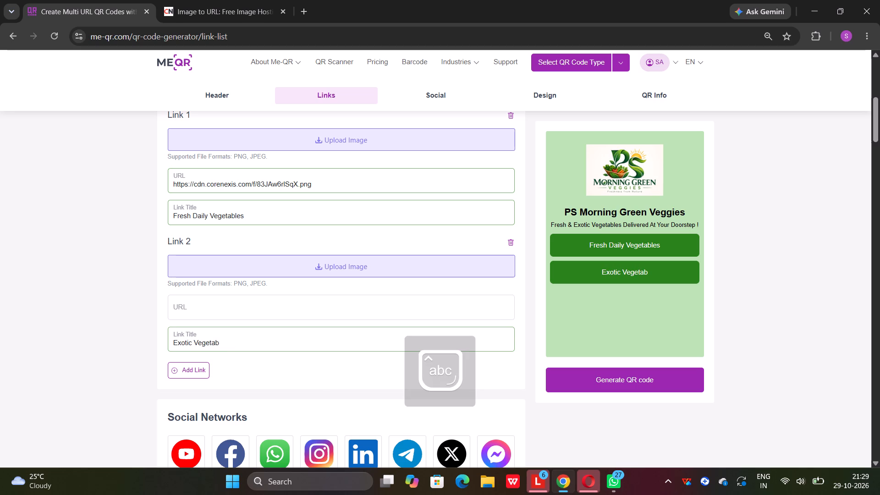
type("les")
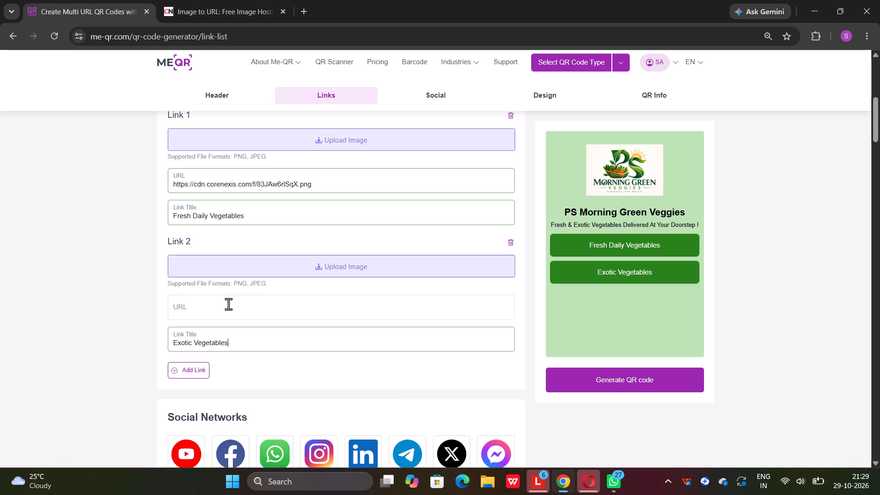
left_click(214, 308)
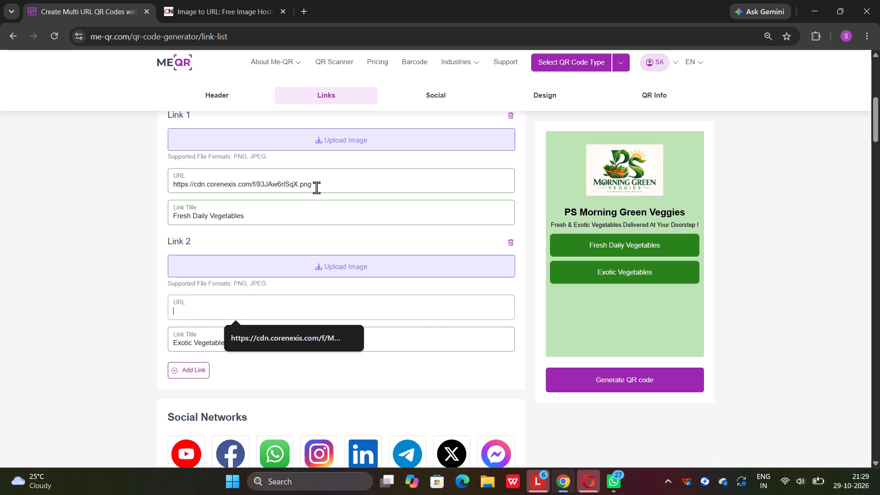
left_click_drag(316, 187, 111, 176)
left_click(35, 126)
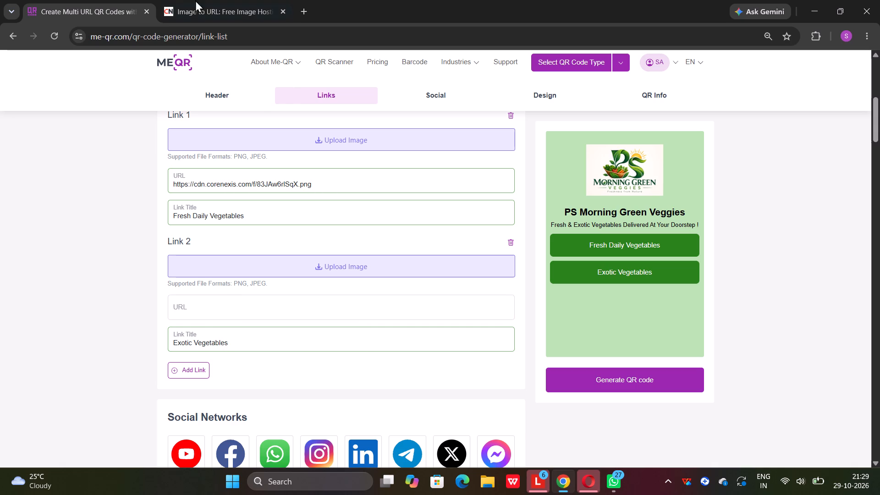
Replace the used Corenexis tab with a fresh Image to URL page, found through the Google search image to url converter cornea is.
left_click(192, 11)
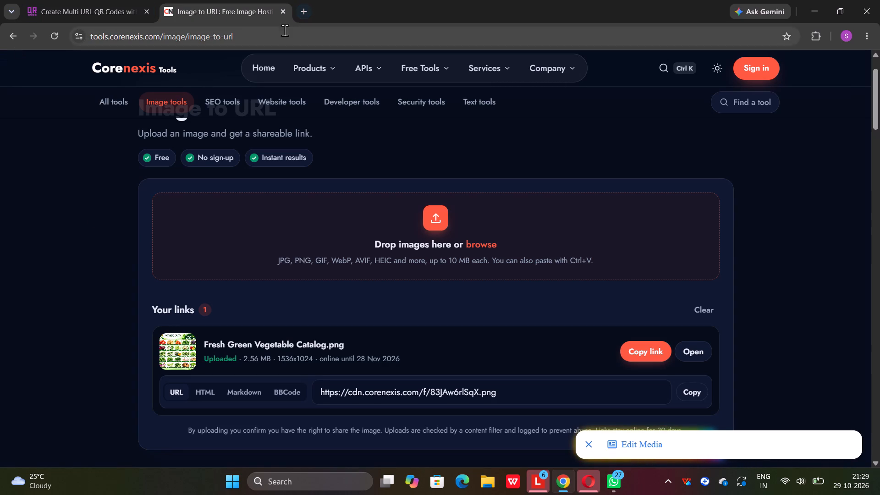
left_click(280, 11)
left_click(167, 10)
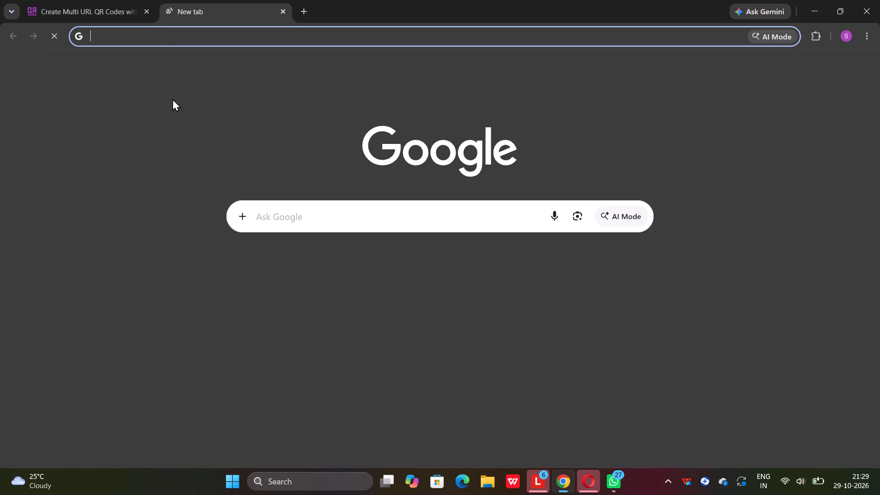
left_click(274, 214)
left_click(276, 245)
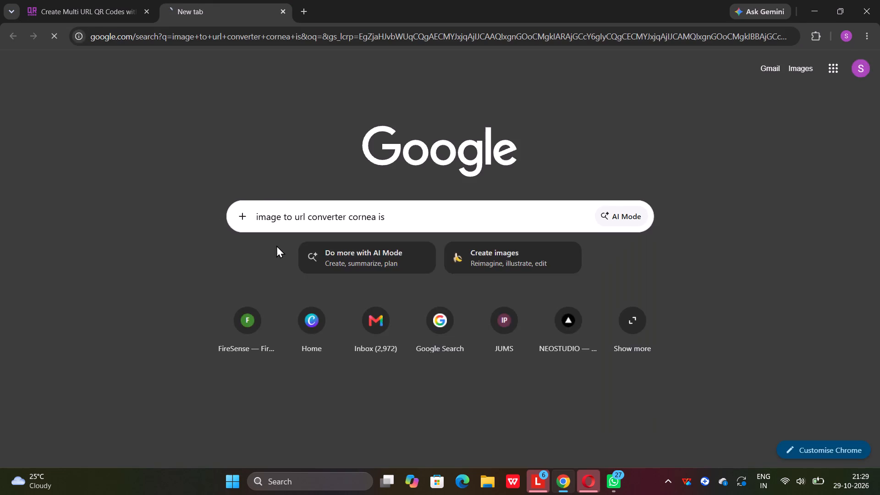
scroll(179, 305, "up", 1)
scroll(196, 419, "down", 1)
left_click(188, 362)
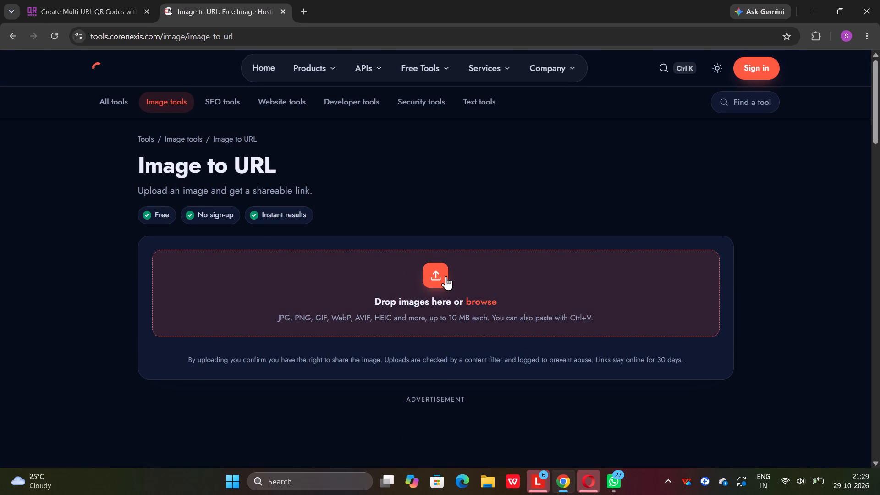
Upload the picture Morning Green Exotic Vegetable Catalogue from Downloads to the Image to URL tool.
left_click(446, 276)
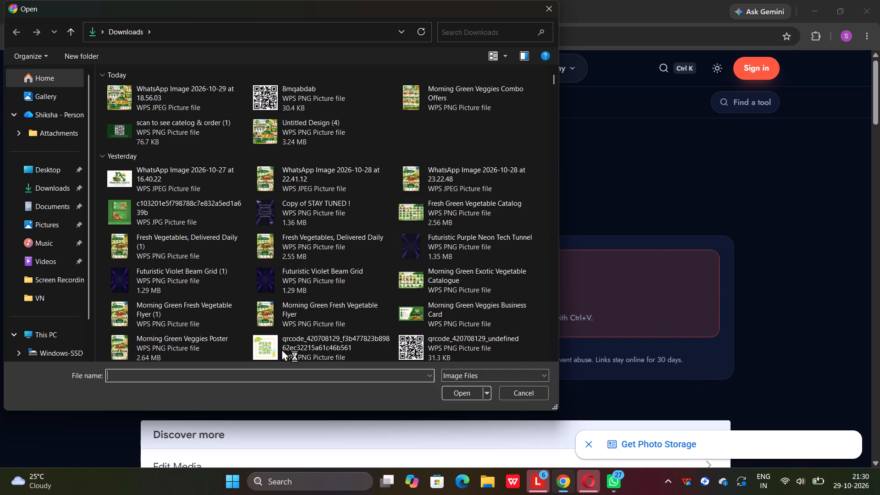
scroll(264, 319, "down", 1)
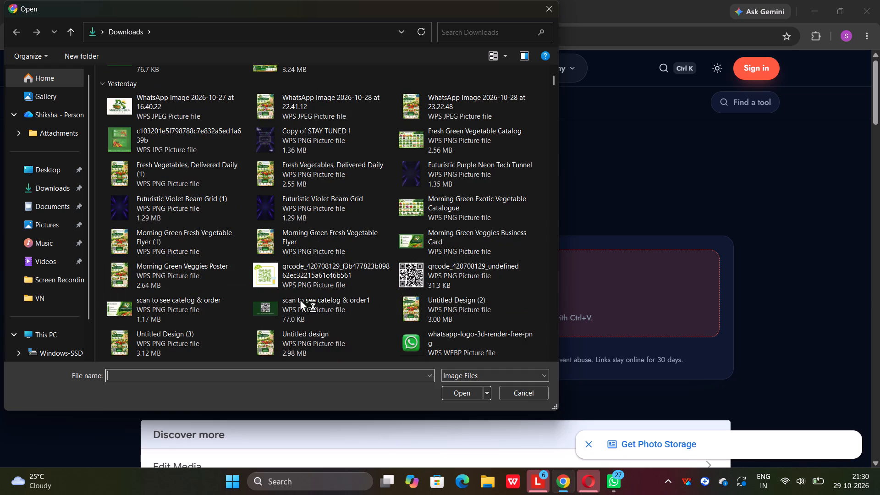
scroll(237, 299, "down", 1)
scroll(181, 253, "up", 1)
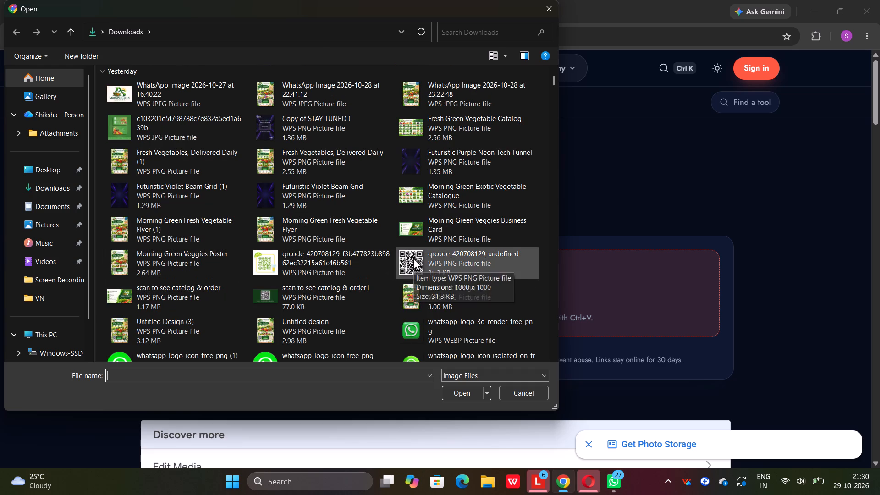
left_click_drag(453, 193, 637, 309)
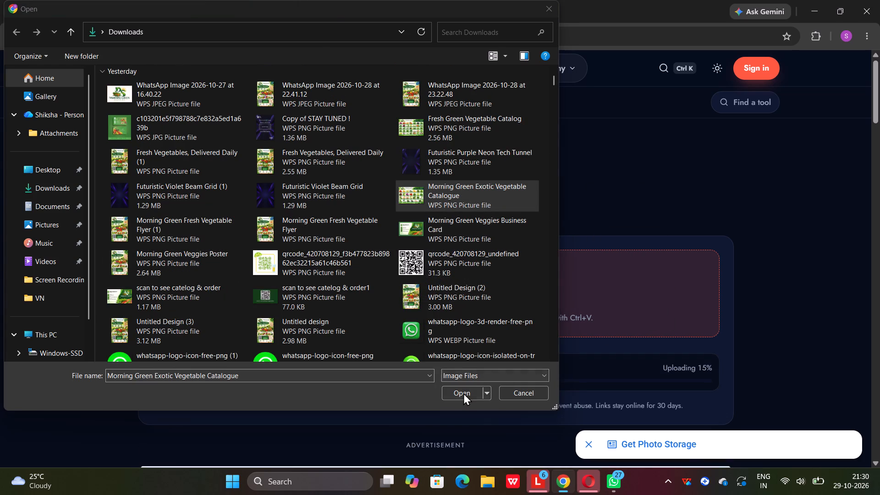
left_click(548, 5)
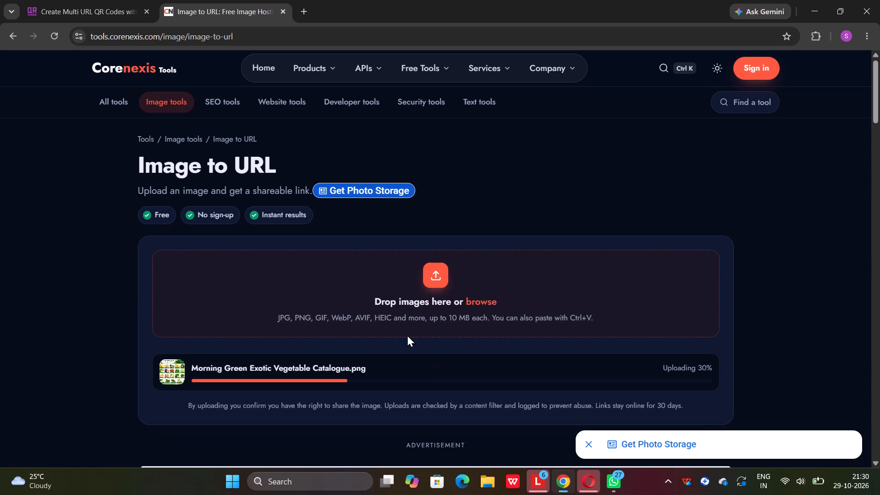
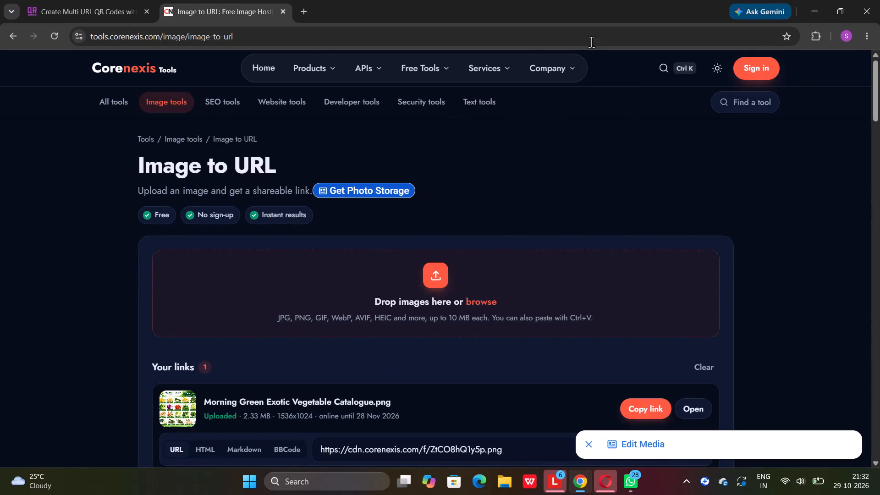
Copy the uploaded Exotic Vegetable Catalogue image's link and paste it into Link 2's URL field on the ME-QR page.
scroll(156, 380, "down", 1)
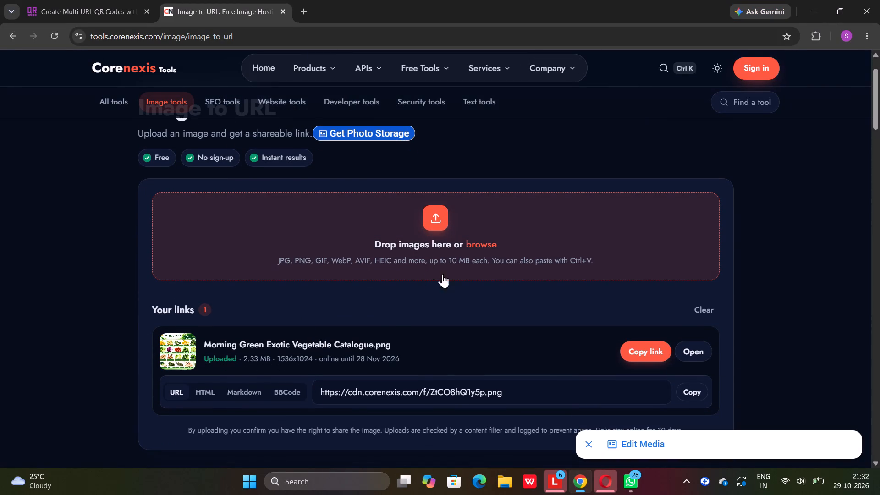
left_click(638, 349)
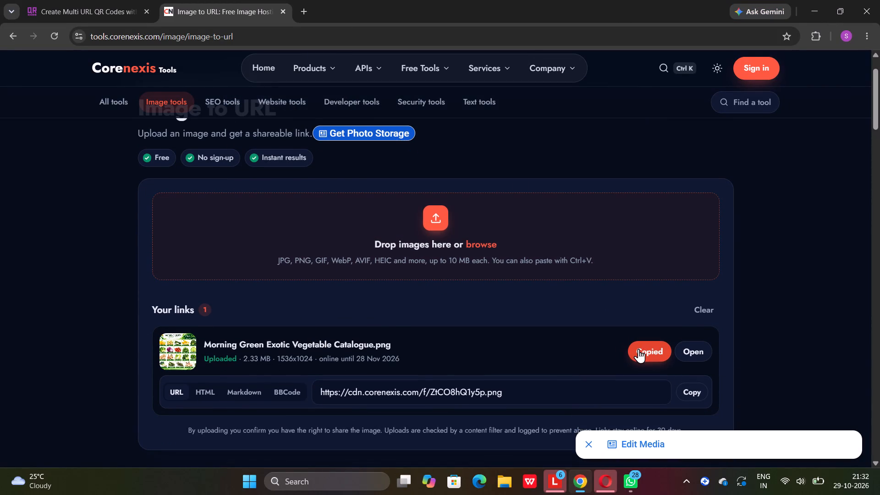
left_click(114, 6)
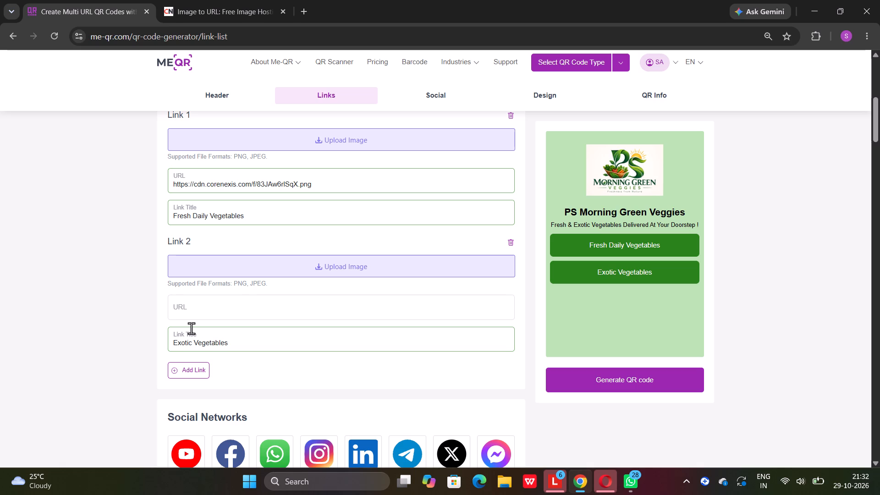
left_click(187, 300)
key("ctrl+v")
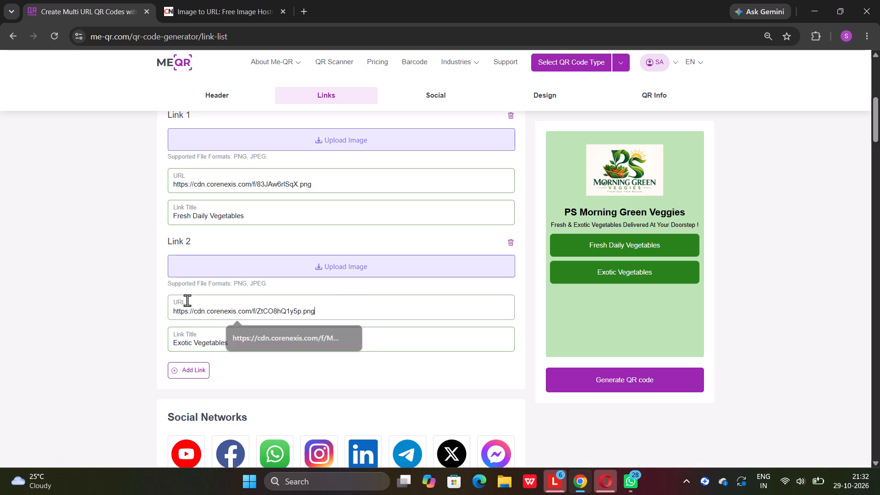
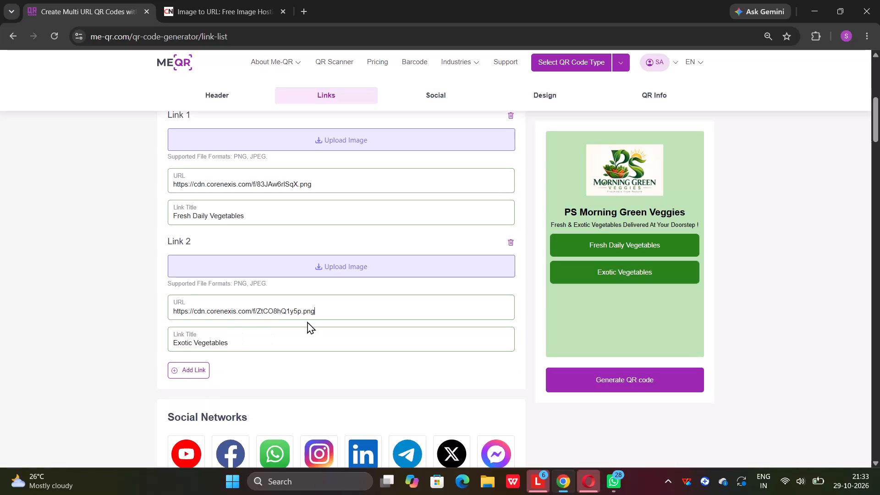
Add a third link entry to the list below the Exotic Vegetables link.
left_click_drag(254, 346, 124, 363)
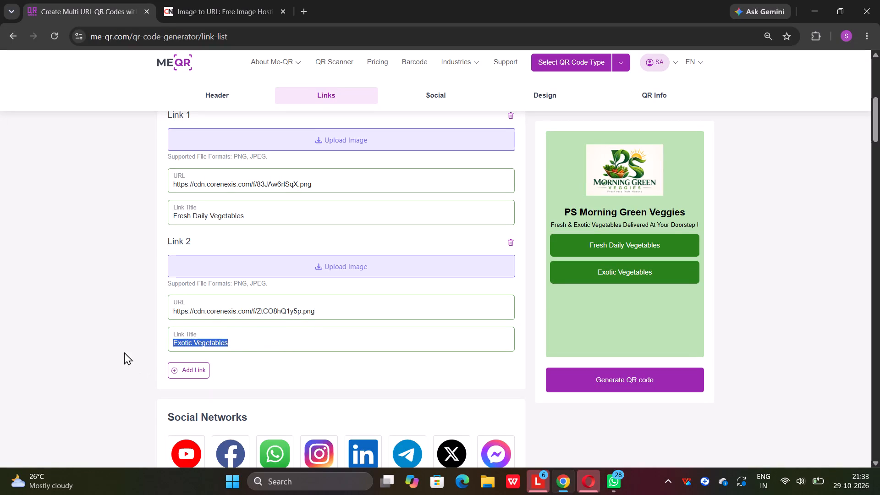
left_click(124, 352)
left_click(184, 366)
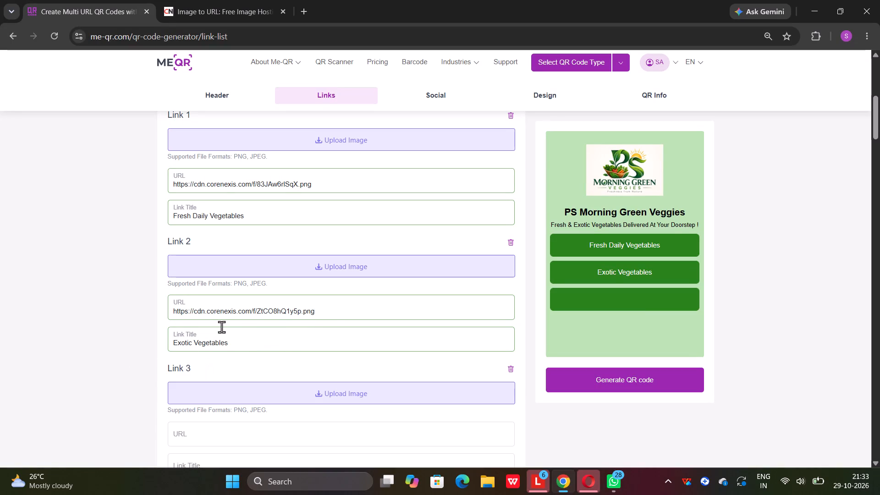
Open the empty URL field of Link 3 for entry.
scroll(333, 310, "down", 1)
left_click(234, 380)
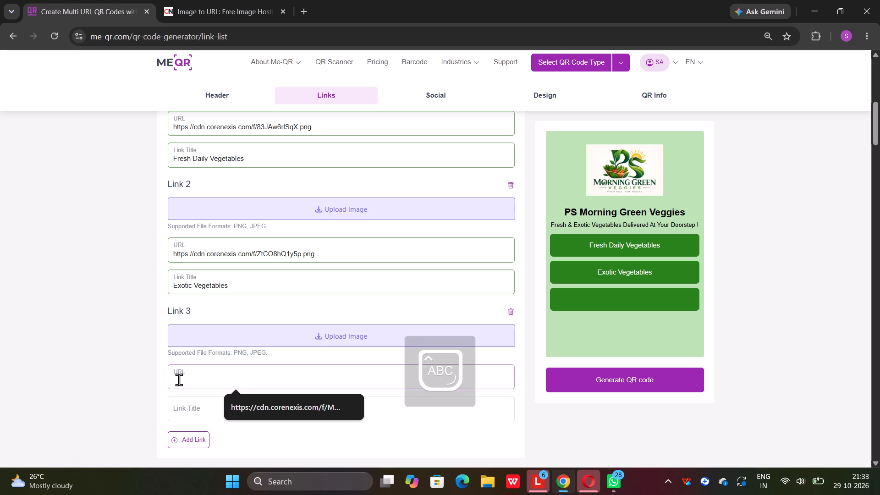
Enter Combo Offer as the Link Title of Link 3.
left_click_drag(182, 381, 170, 380)
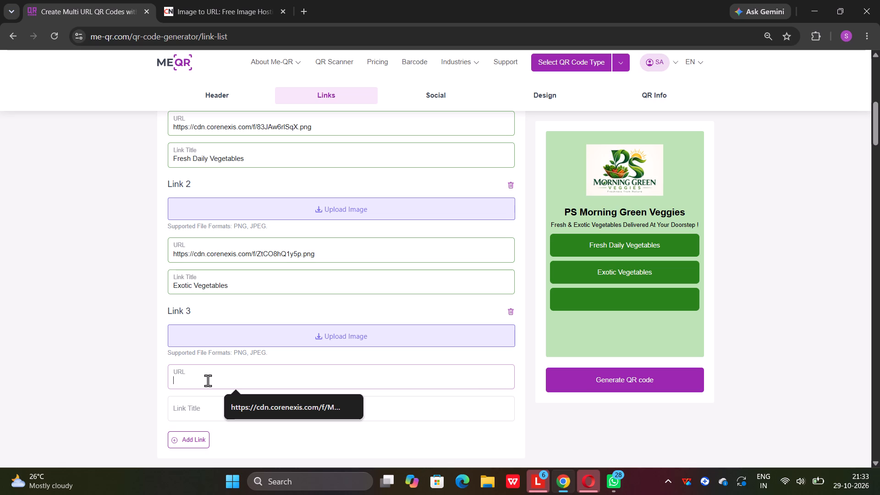
left_click(179, 412)
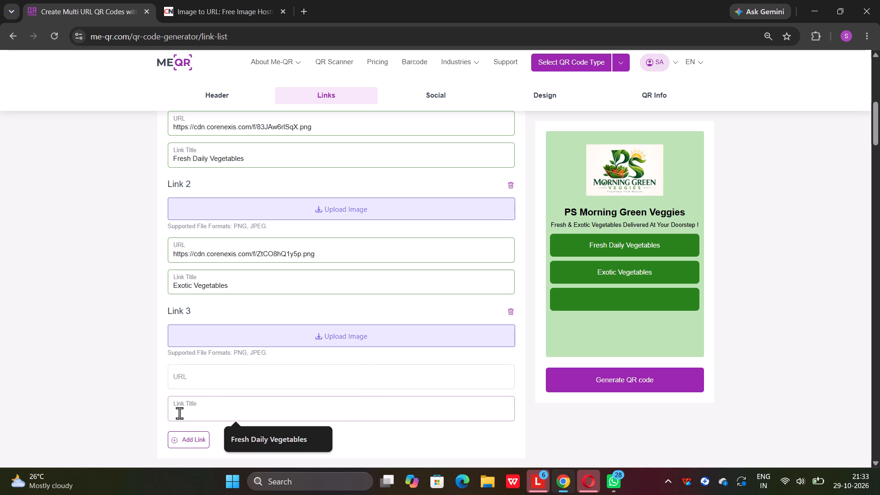
key("c")
type("ombo")
key("space")
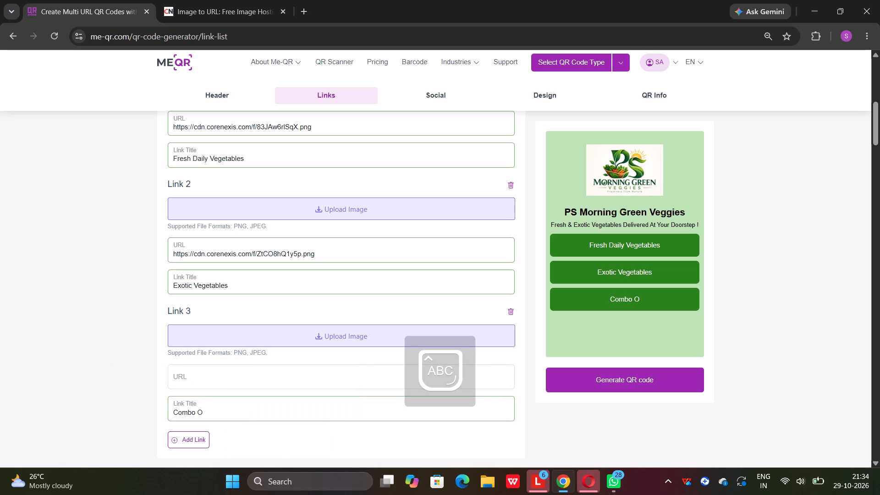
type("ffer")
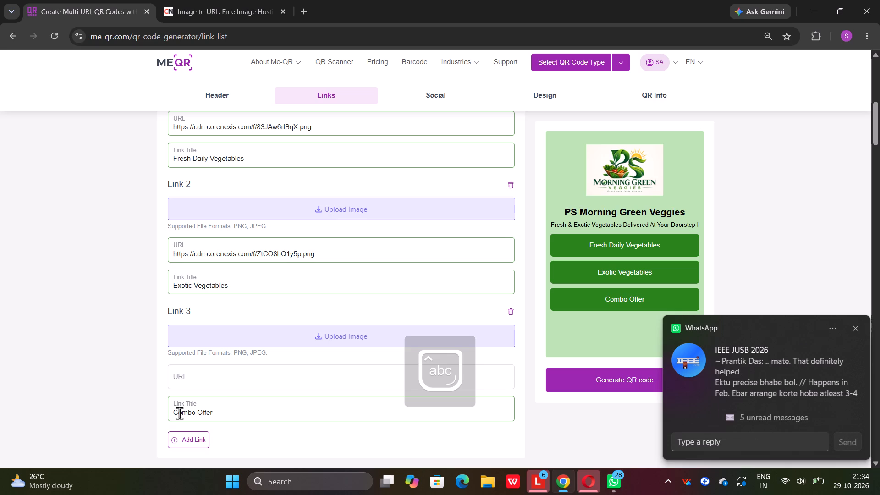
Replace the used Corenexis tab with a fresh Image to URL page, found through the earlier Google search image to url converter cornea is.
left_click(213, 383)
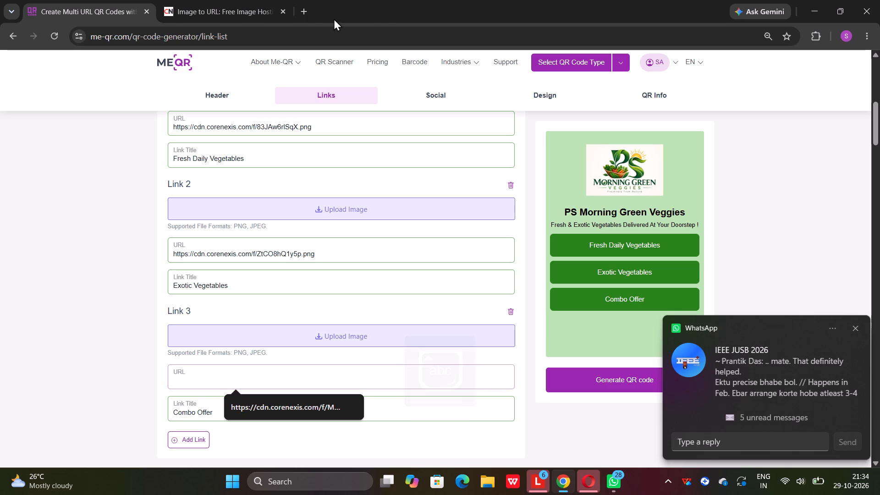
left_click(232, 9)
left_click(284, 9)
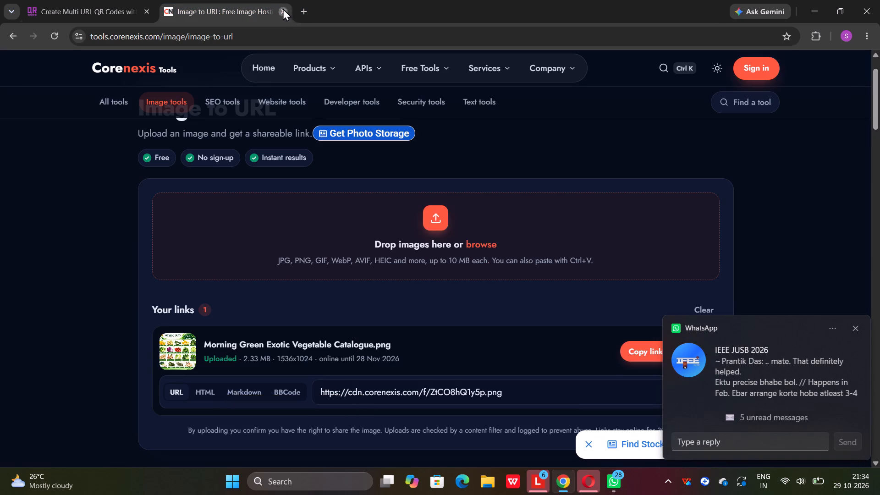
left_click(169, 7)
left_click(282, 227)
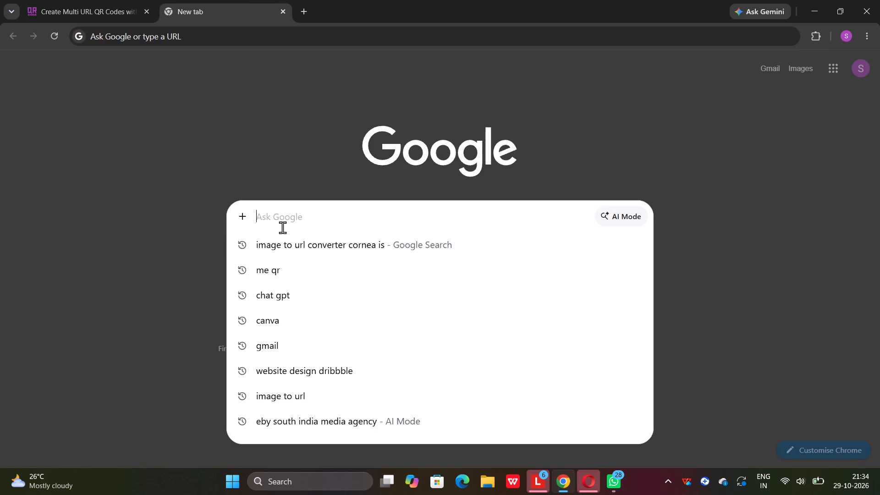
left_click(319, 248)
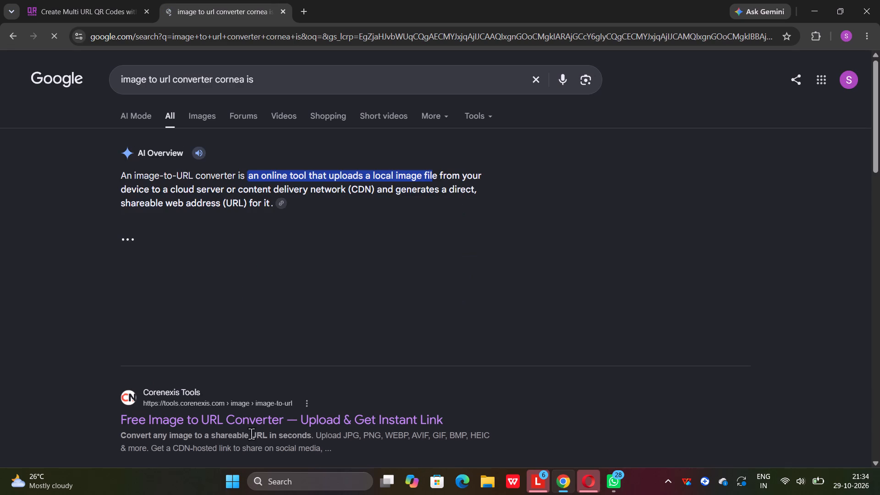
left_click(244, 422)
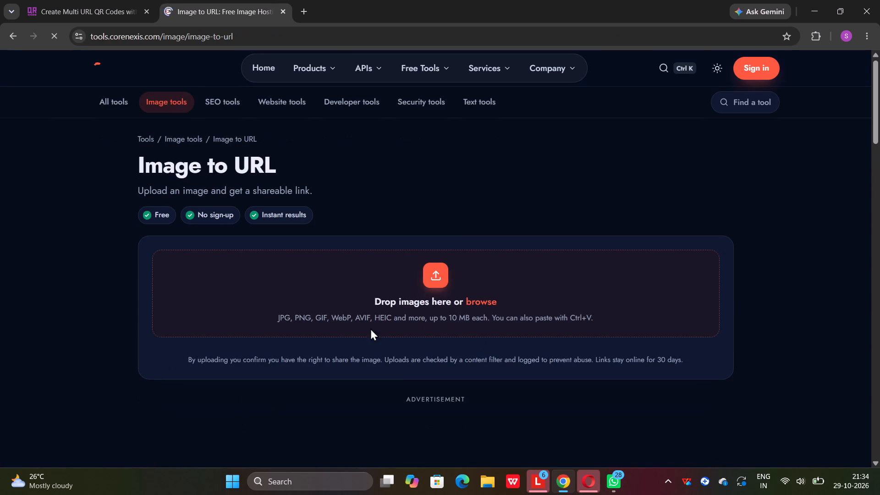
Upload the picture Morning Green Veggies Combo Offers from Downloads to the Image to URL tool.
left_click(427, 276)
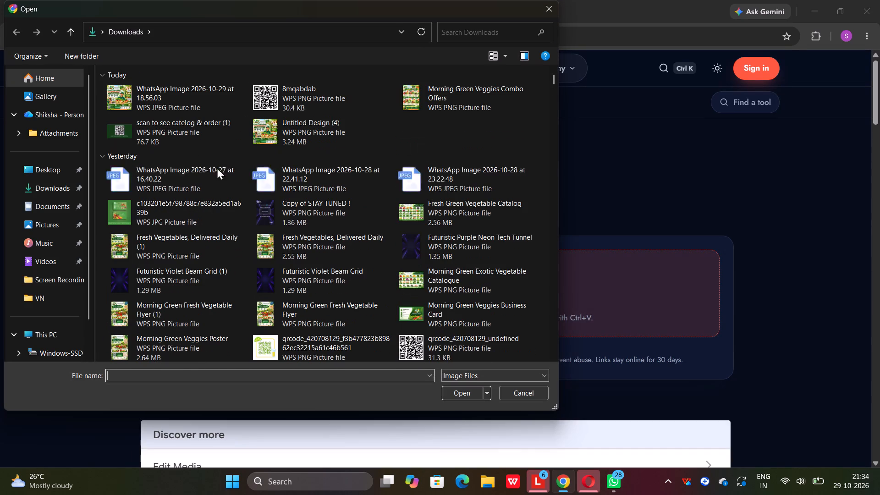
scroll(493, 122, "up", 1)
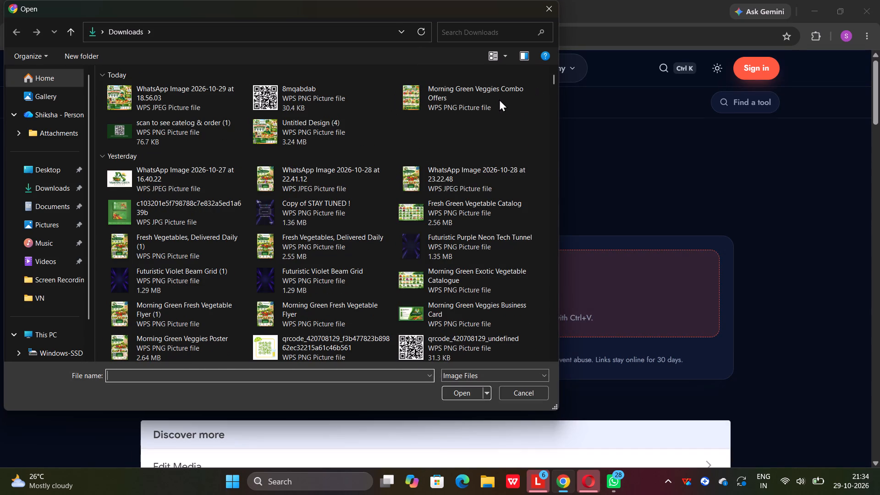
left_click(499, 99)
left_click(464, 387)
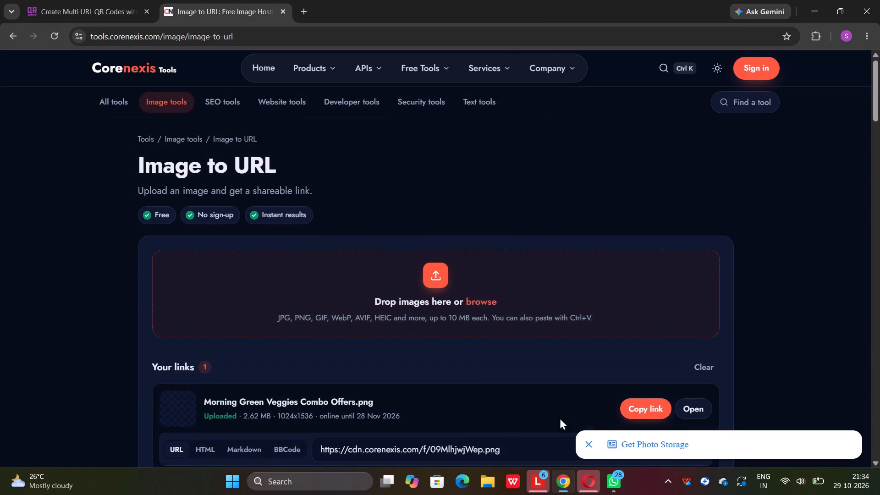
Copy the hosted link of the Combo Offers picture and paste it into Link 3's URL field on the ME-QR page.
left_click(646, 403)
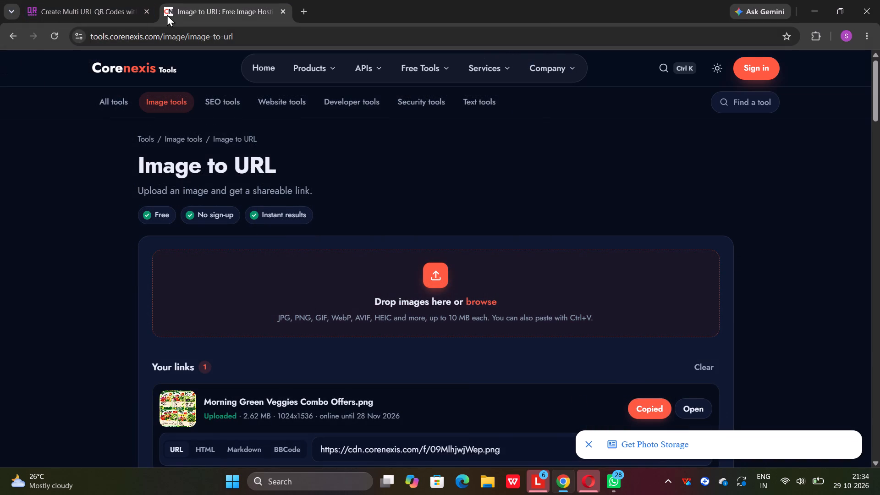
left_click(69, 6)
scroll(148, 81, "down", 1)
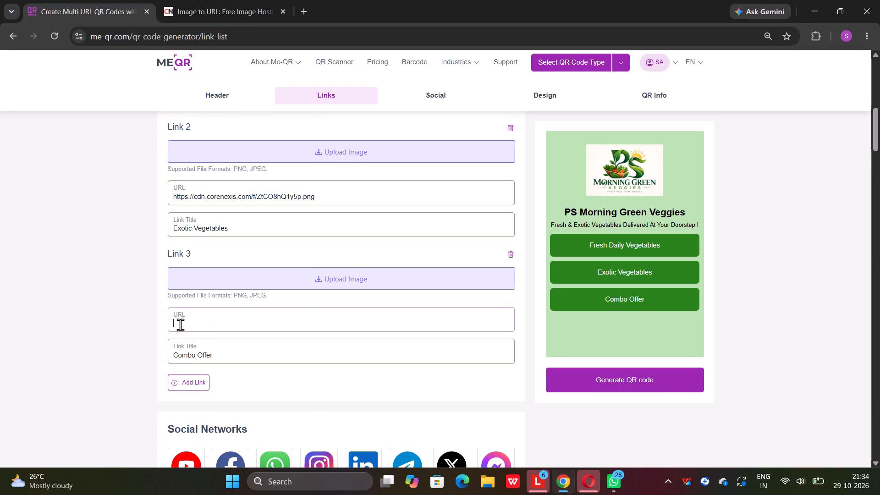
key("ctrl+v")
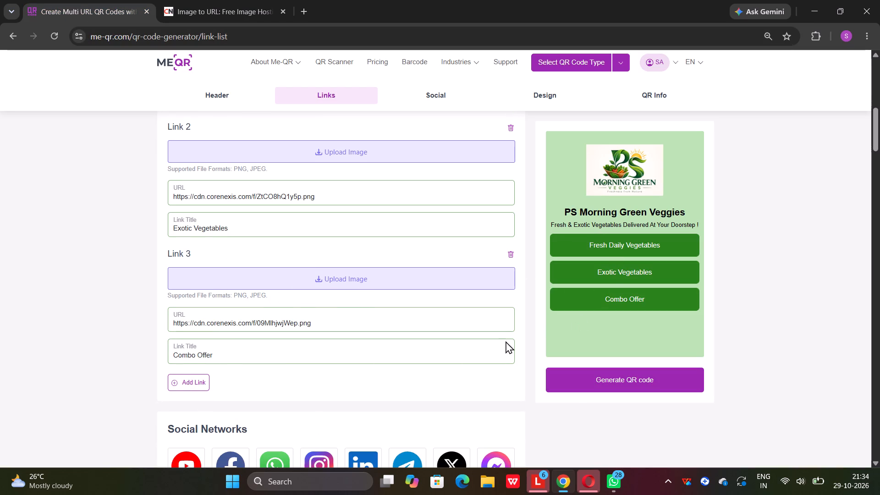
Add a fourth link entry below Link 3 in the link list.
left_click(176, 382)
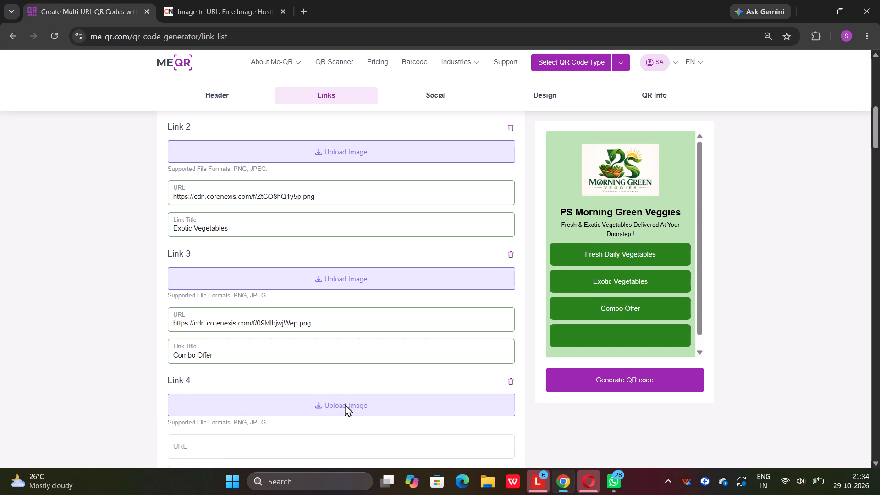
scroll(343, 403, "down", 1)
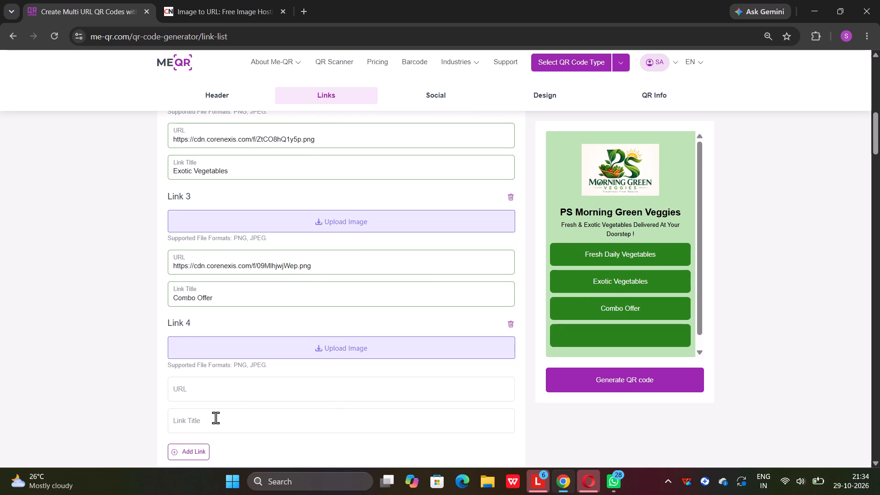
Title Link 4 as Click To Order On Whatsapp.
left_click(209, 421)
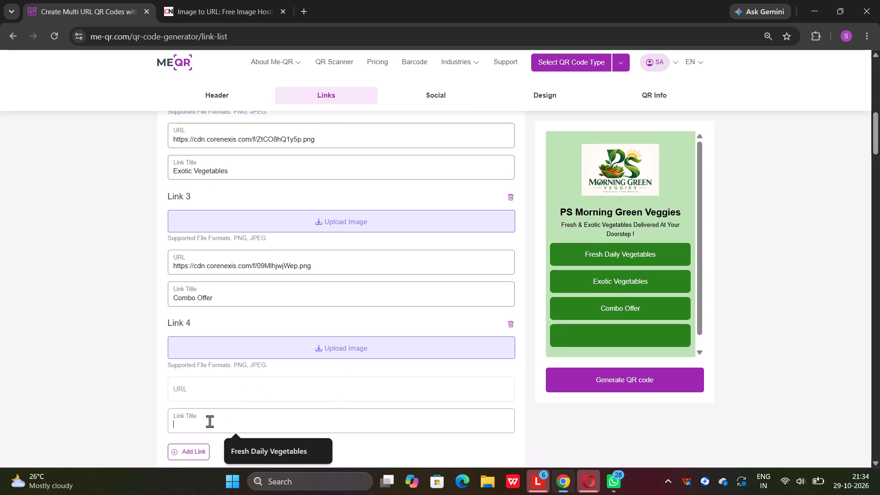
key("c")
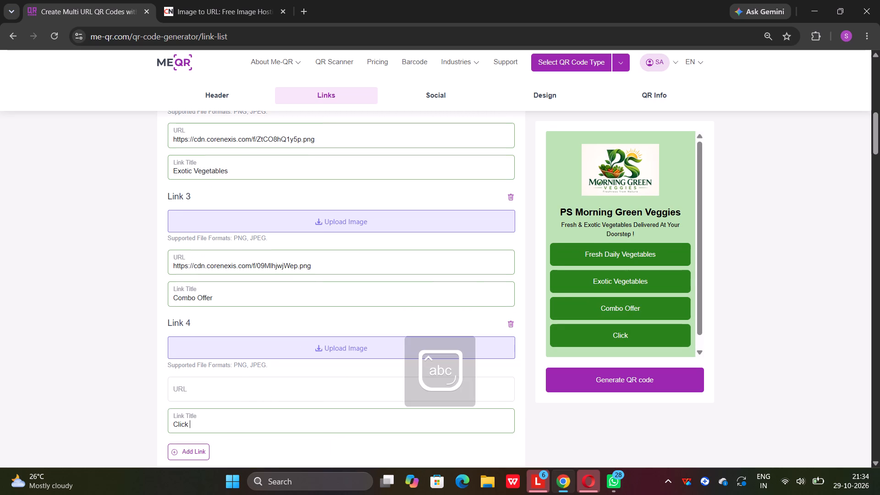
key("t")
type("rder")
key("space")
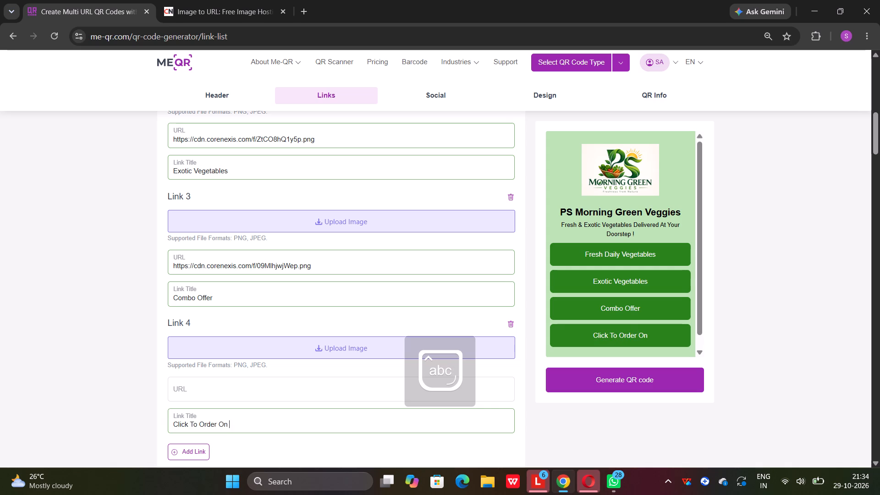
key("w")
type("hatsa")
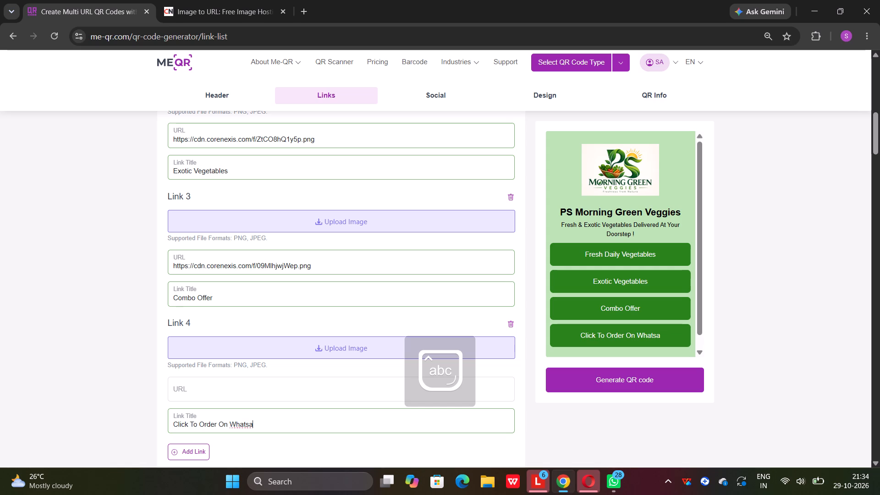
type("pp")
scroll(223, 417, "down", 2)
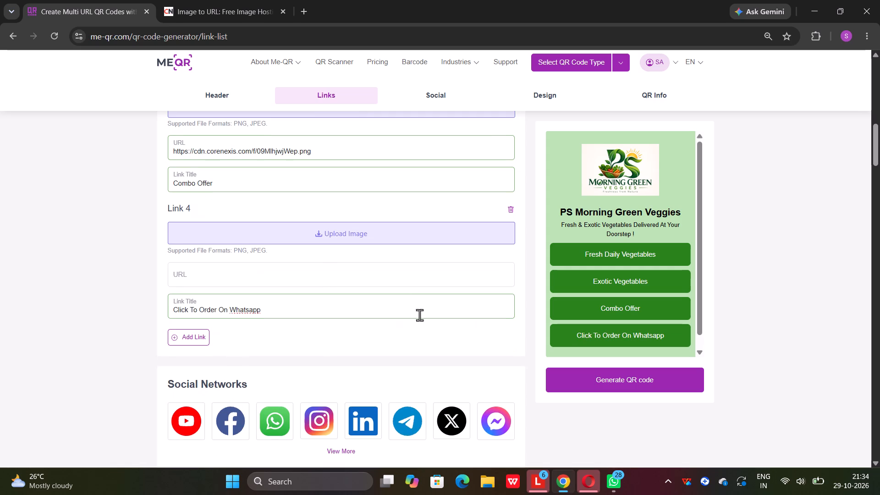
scroll(175, 276, "up", 1)
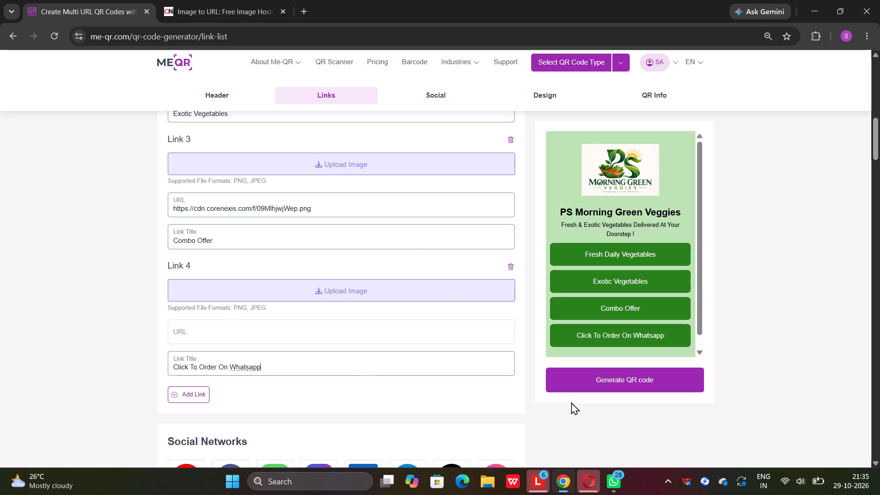
scroll(303, 392, "down", 2)
scroll(299, 393, "up", 2)
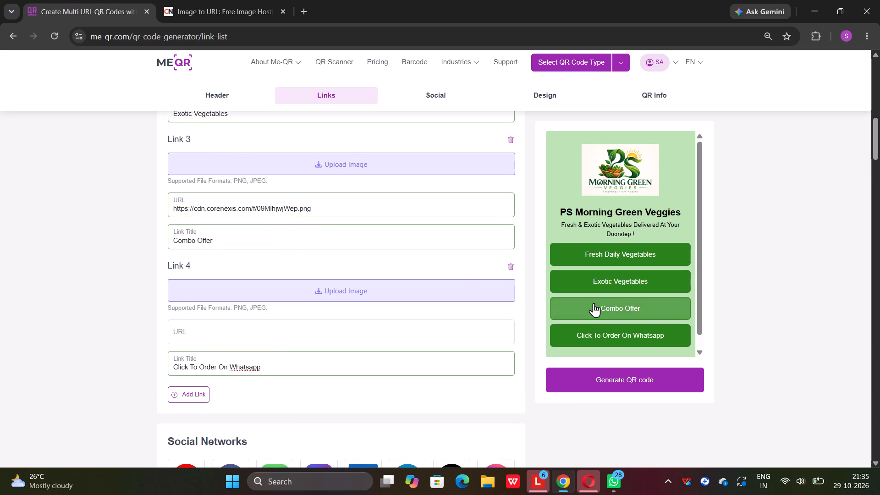
left_click(202, 326)
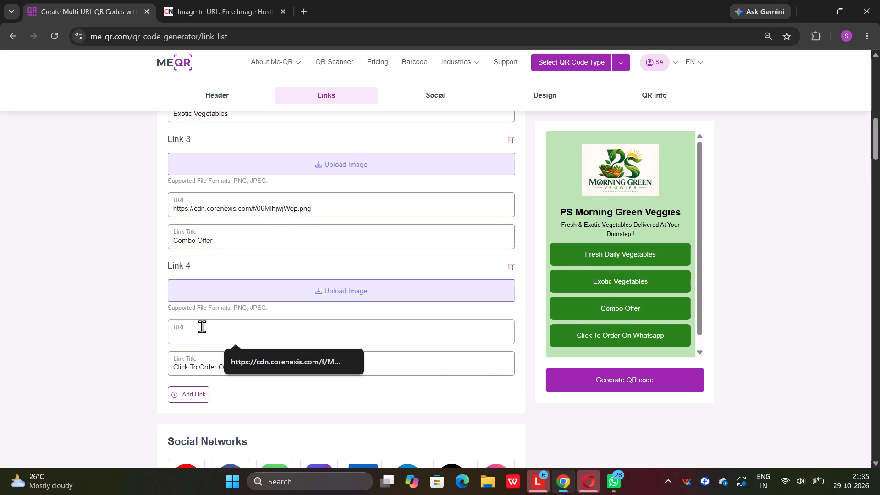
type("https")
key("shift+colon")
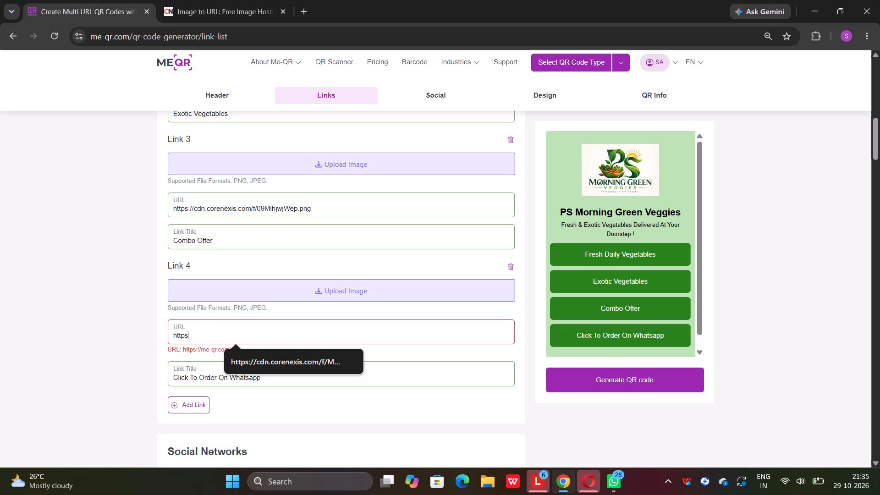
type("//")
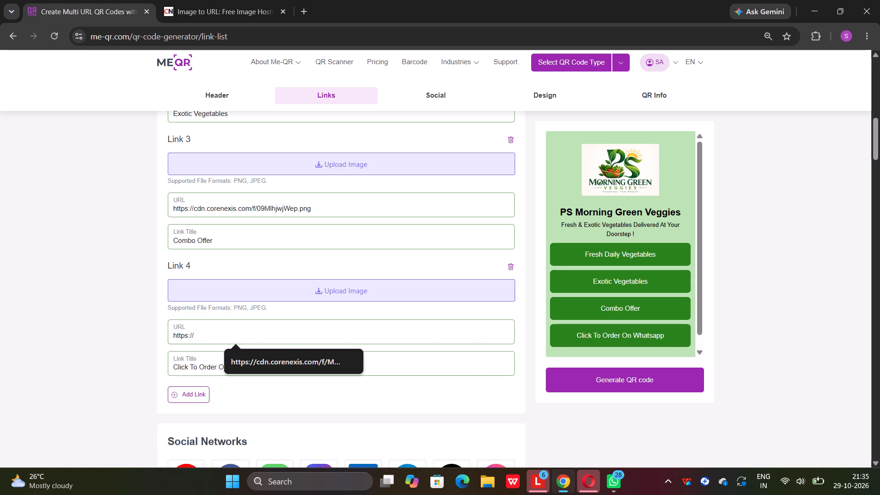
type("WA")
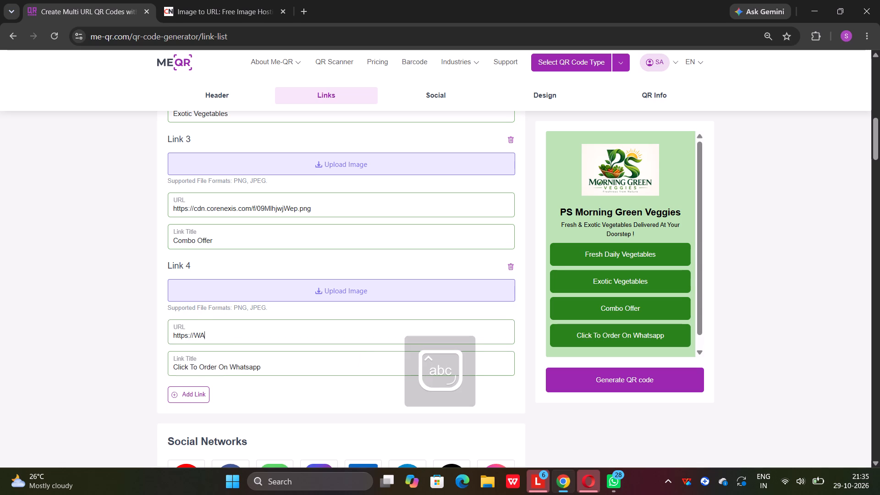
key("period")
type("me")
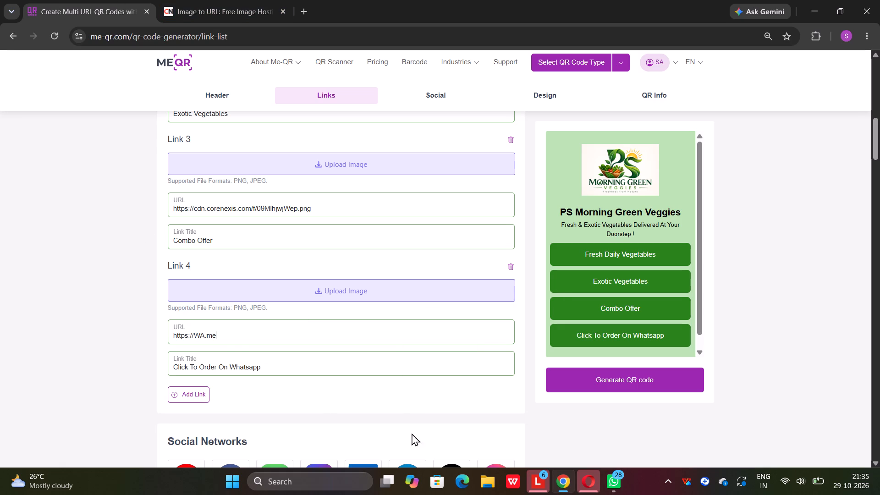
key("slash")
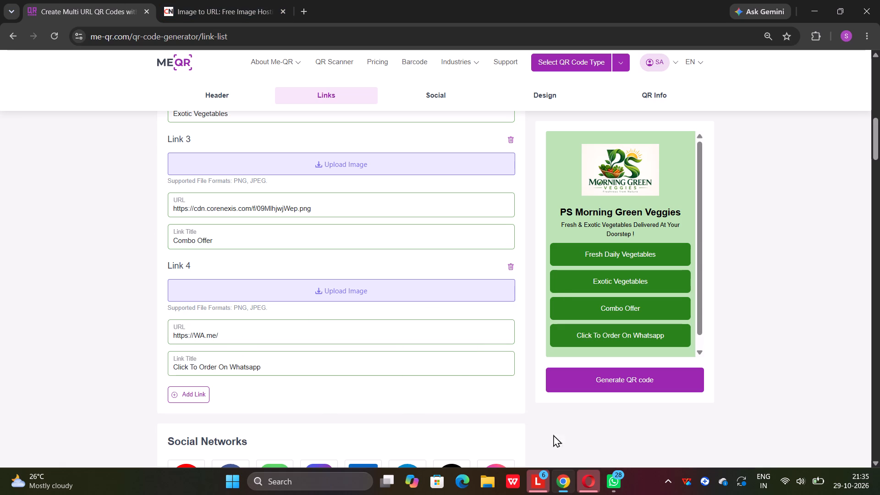
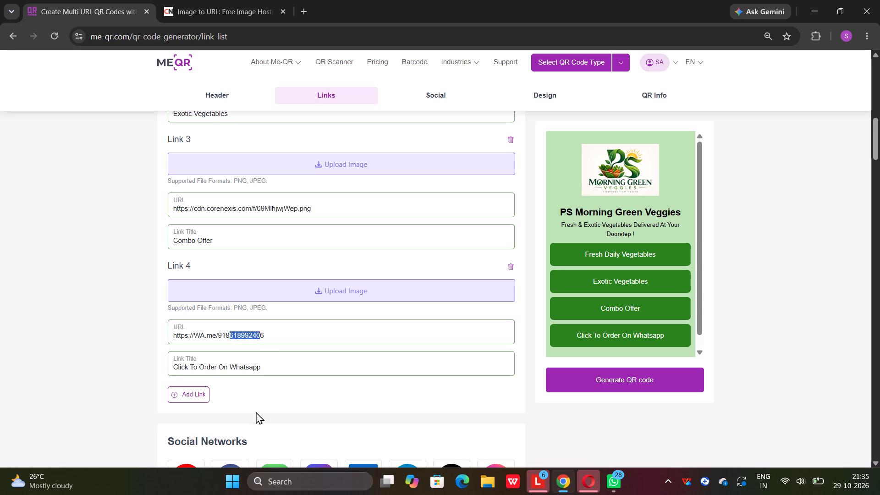
left_click(256, 410)
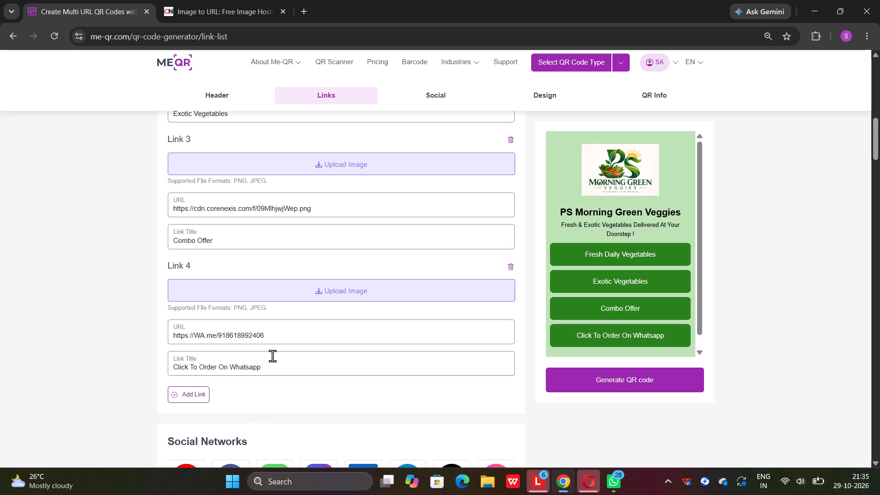